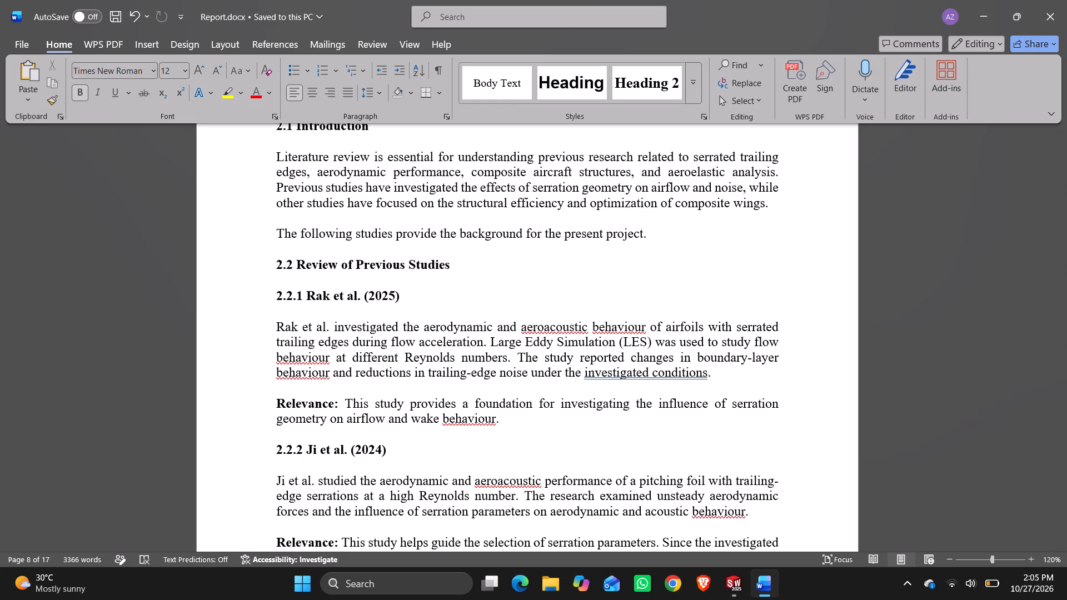
Read through the Chapter II literature review, from the previous studies in section 2.2 to the summary in section 2.4.
scroll(803, 322, "down", 1)
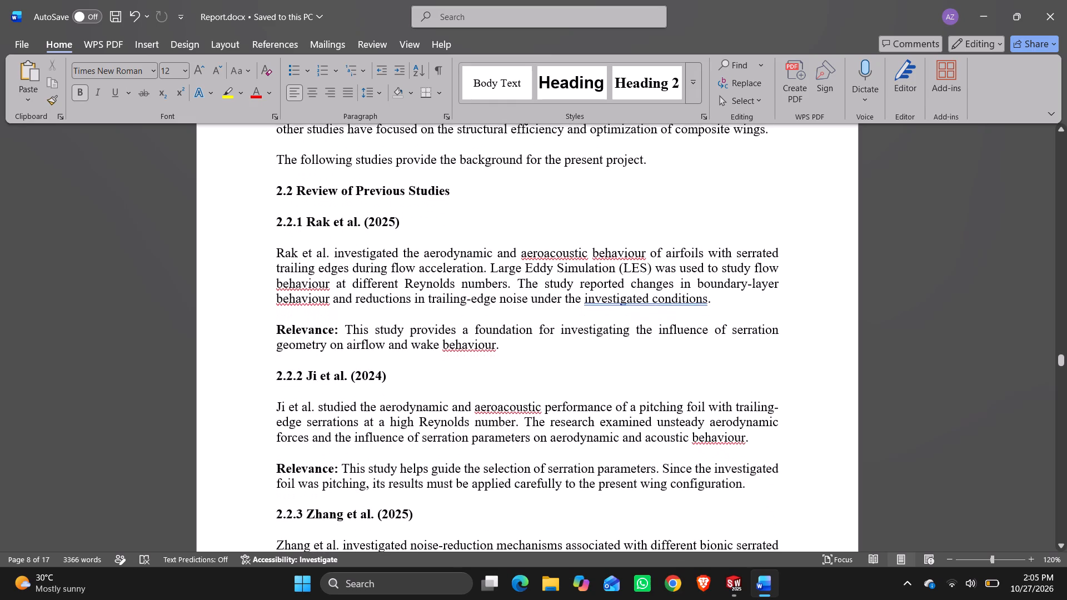
scroll(803, 322, "down", 1)
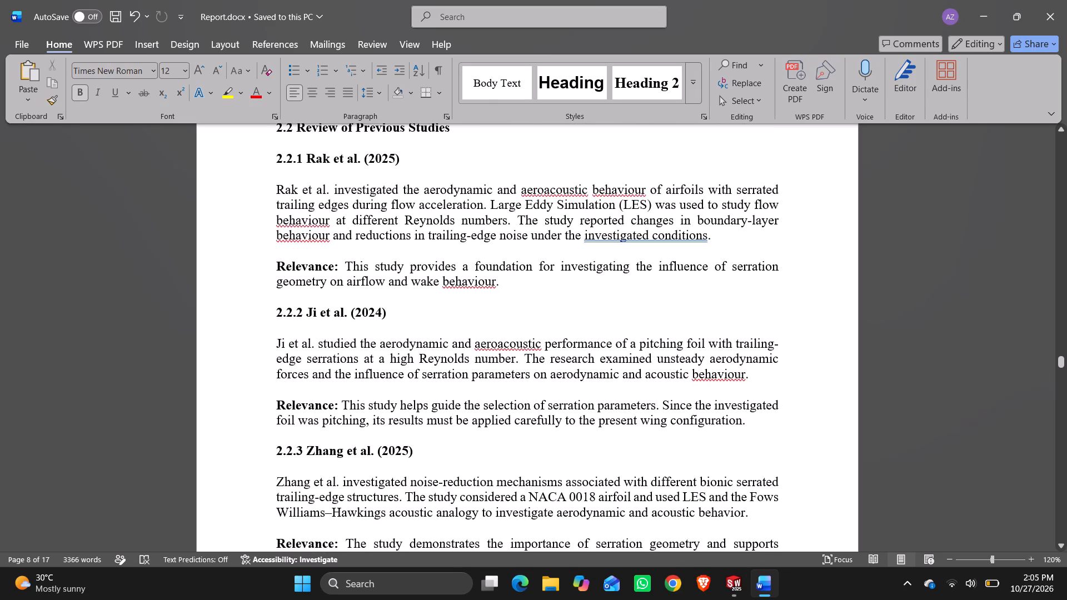
scroll(676, 334, "down", 2)
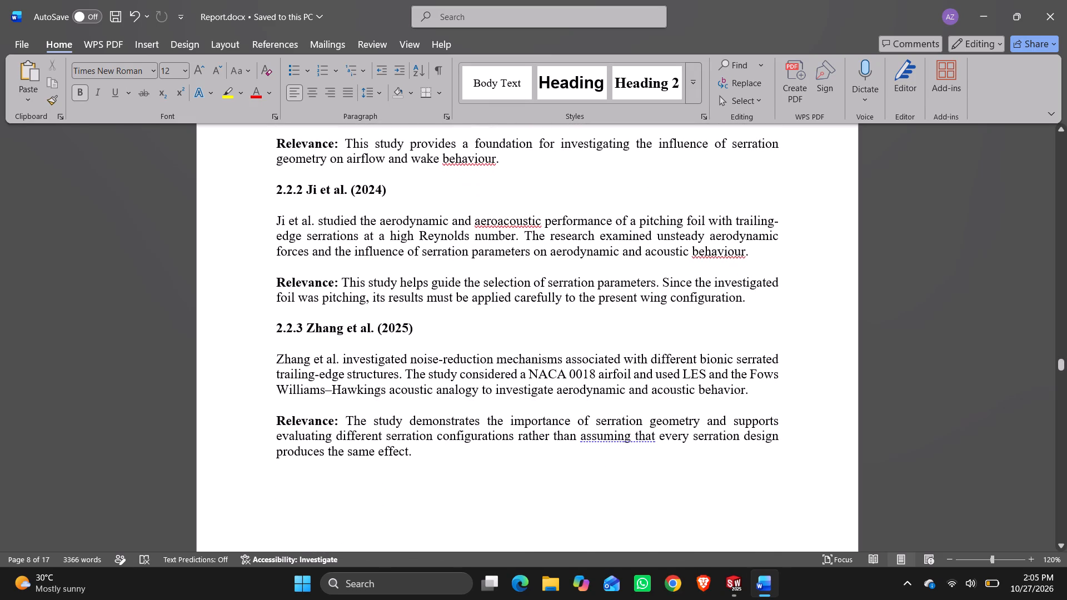
scroll(676, 334, "down", 3)
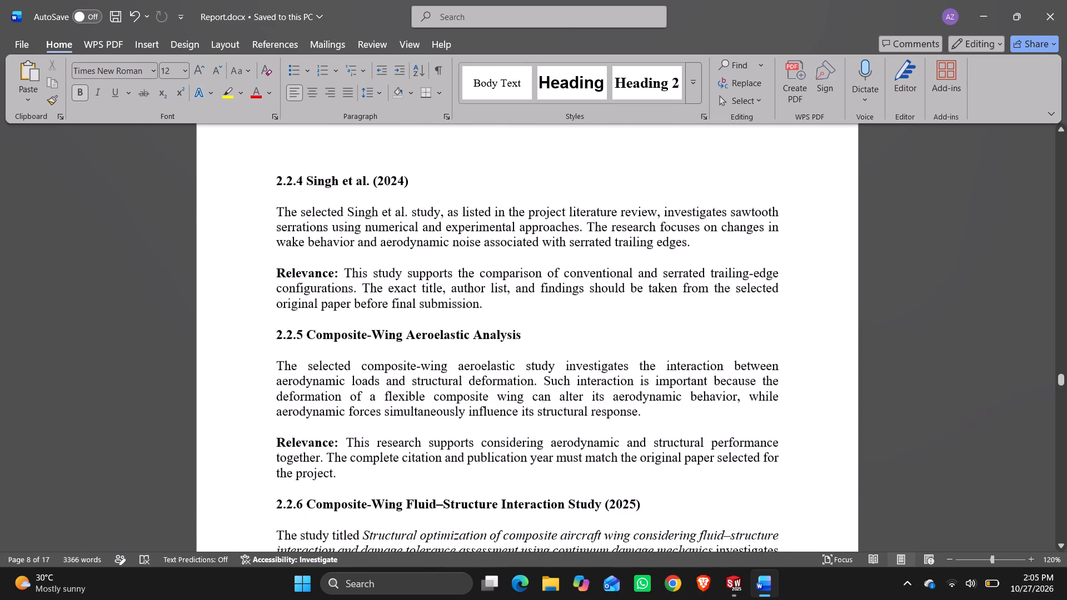
scroll(676, 334, "down", 2)
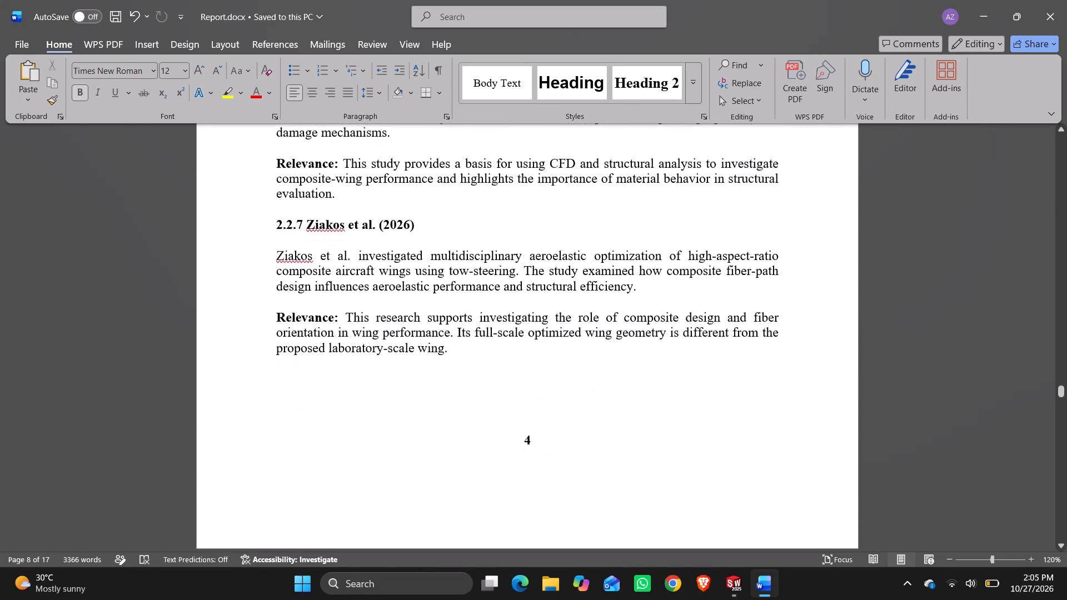
scroll(676, 334, "down", 5)
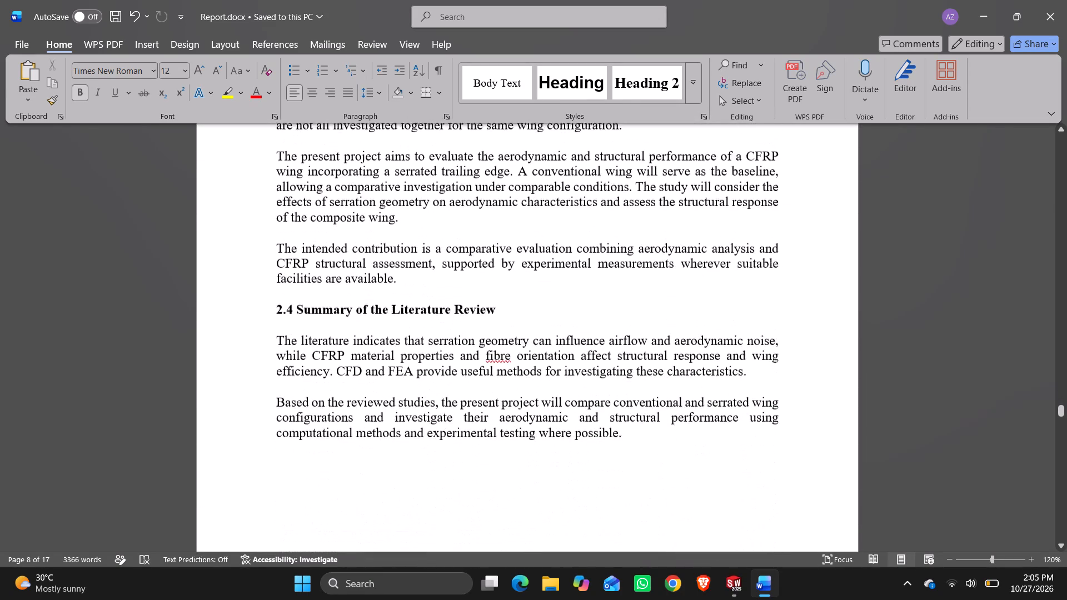
scroll(676, 334, "down", 2)
scroll(676, 334, "up", 1)
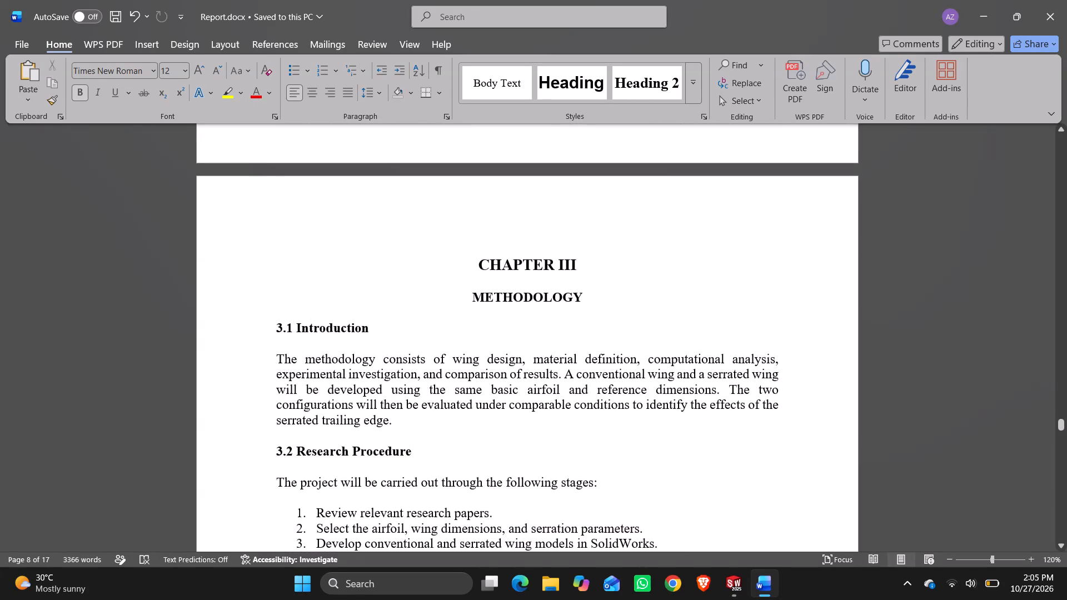
scroll(676, 334, "up", 2)
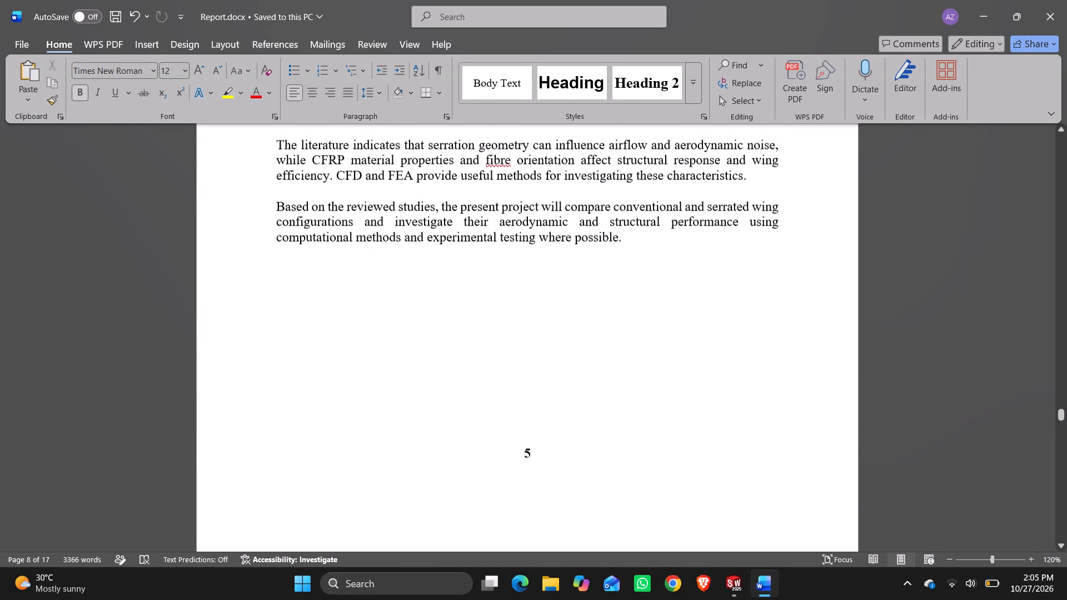
scroll(676, 334, "up", 1)
Skim Chapter III Methodology from the introduction to the CFD procedure, and return to the chapter's beginning.
scroll(676, 334, "down", 3)
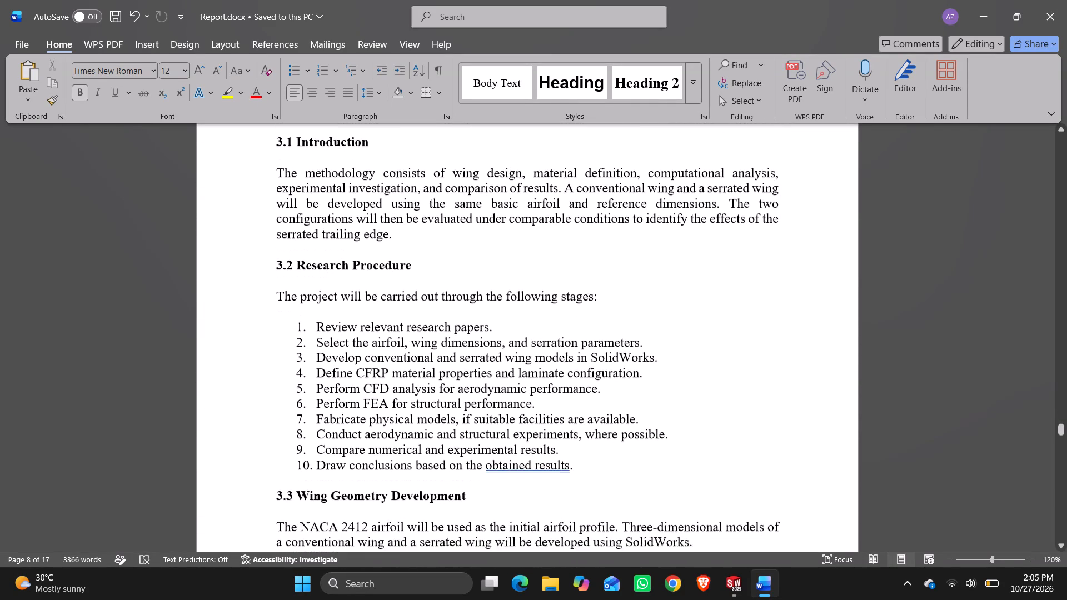
scroll(676, 334, "down", 2)
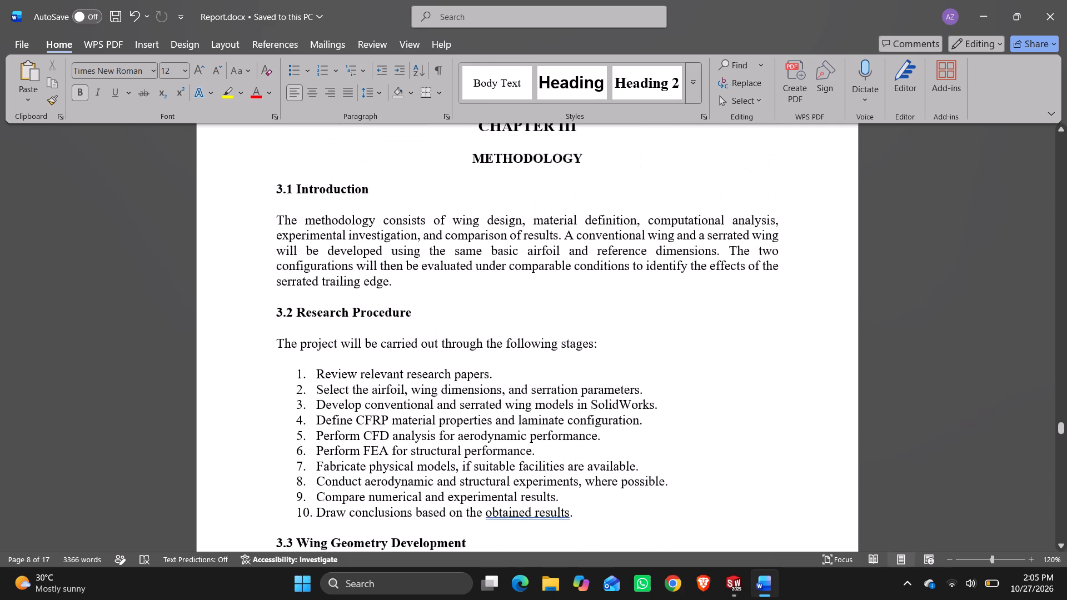
scroll(676, 334, "down", 3)
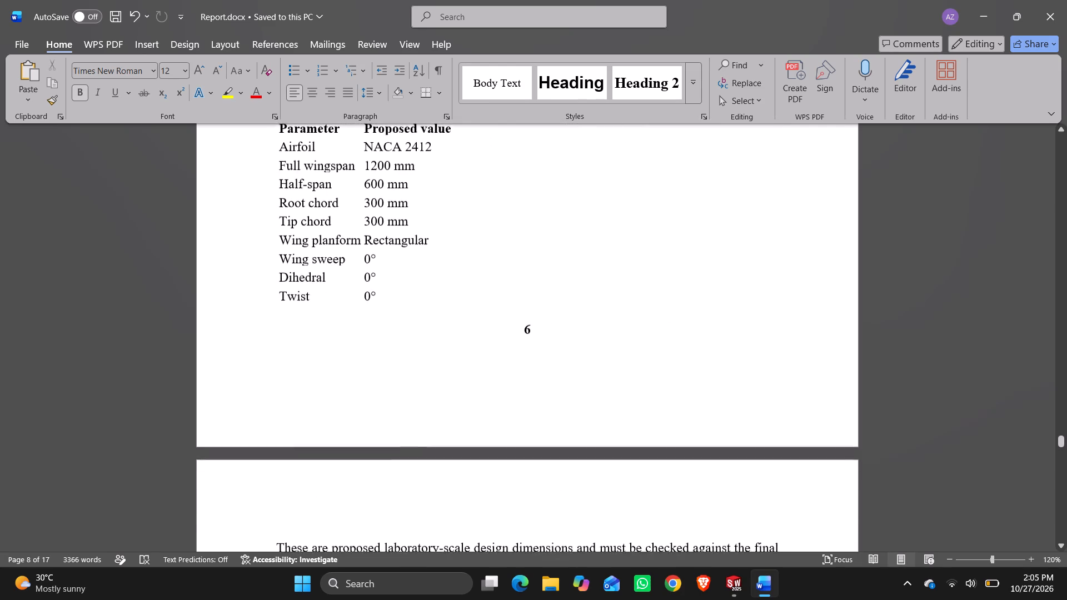
scroll(676, 334, "down", 3)
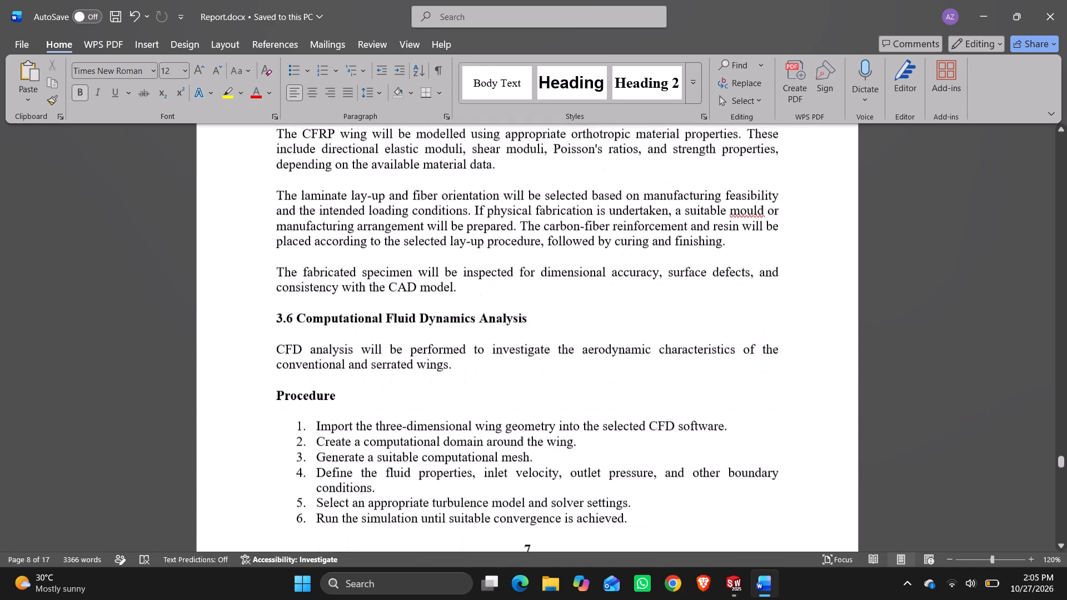
scroll(676, 334, "down", 2)
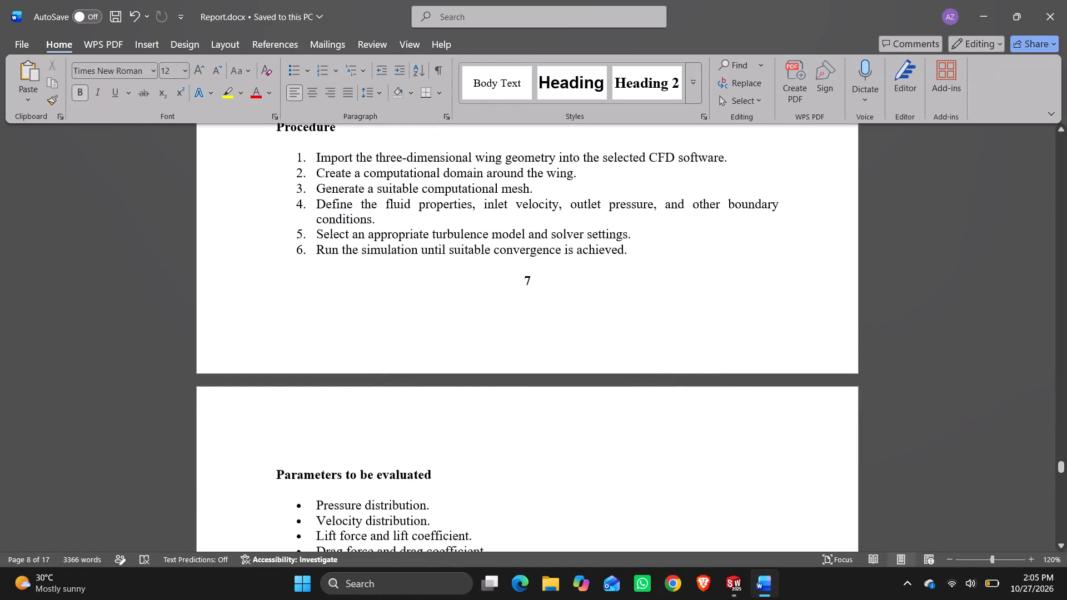
scroll(676, 334, "up", 8)
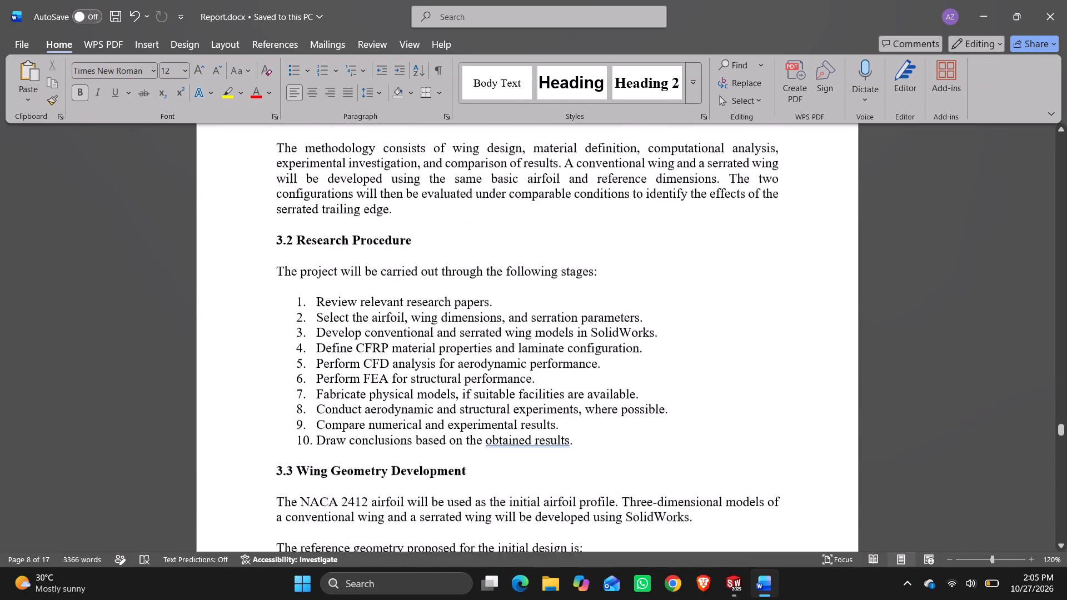
scroll(676, 334, "up", 2)
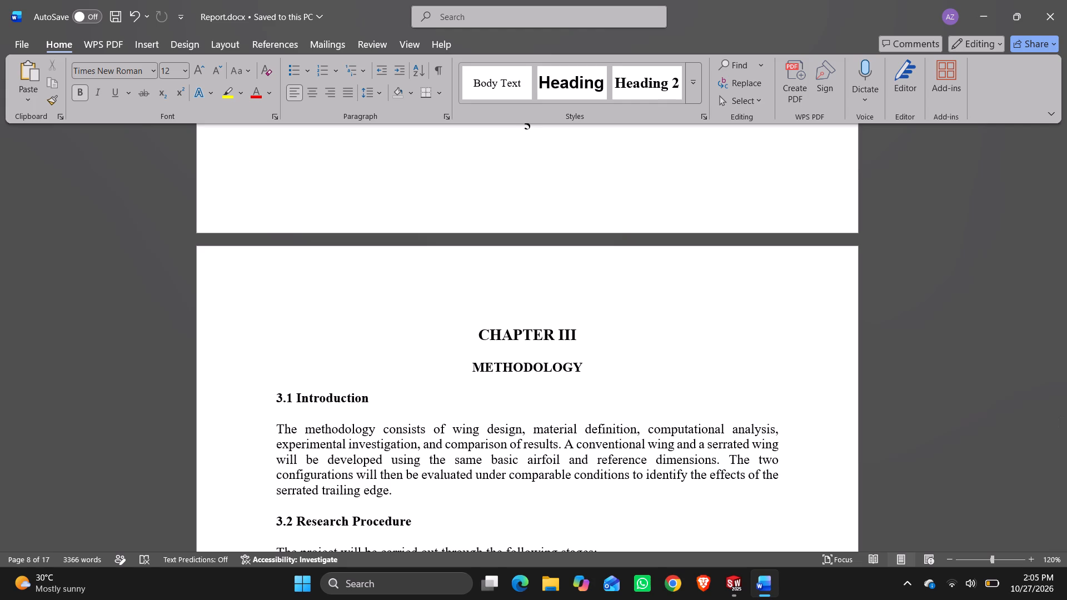
Read methodology sections 3.1 to 3.6, covering research procedure, wing and serration geometry, CFRP material definition and CFD analysis.
scroll(676, 334, "down", 2)
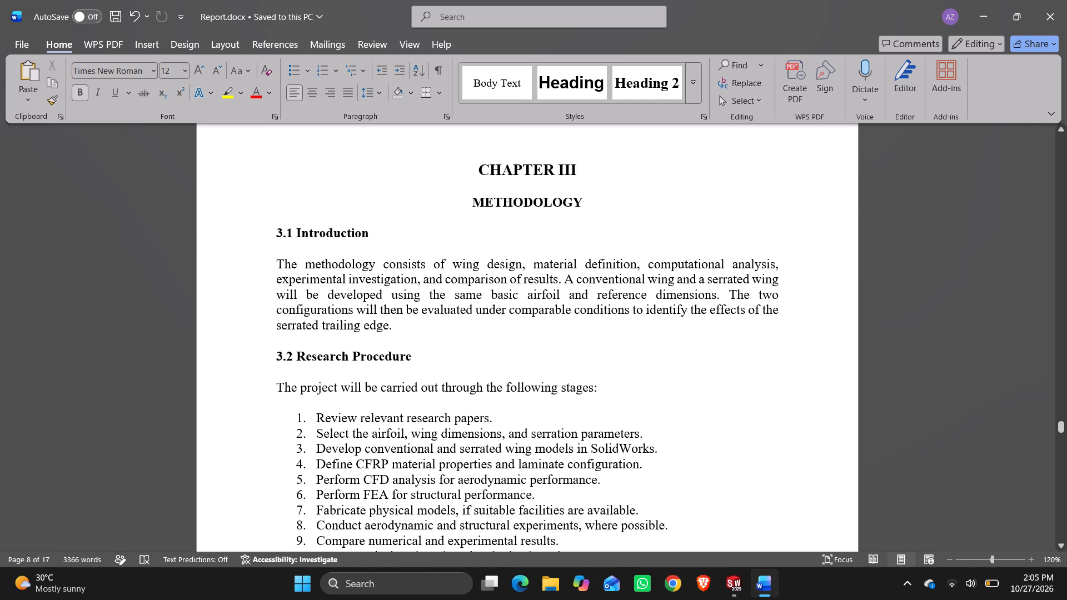
scroll(676, 334, "down", 2)
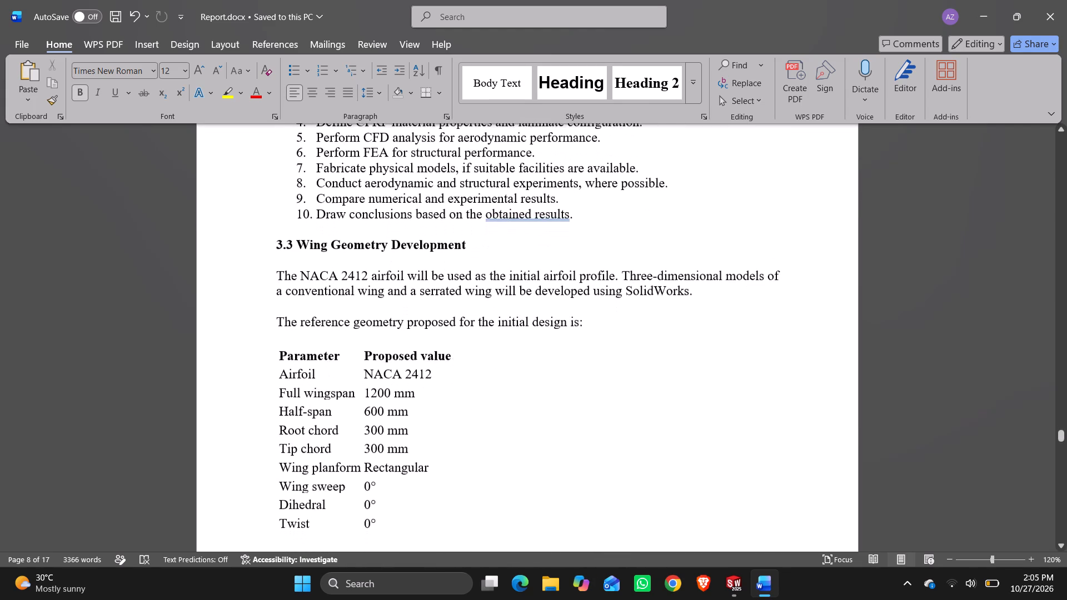
scroll(676, 334, "down", 2)
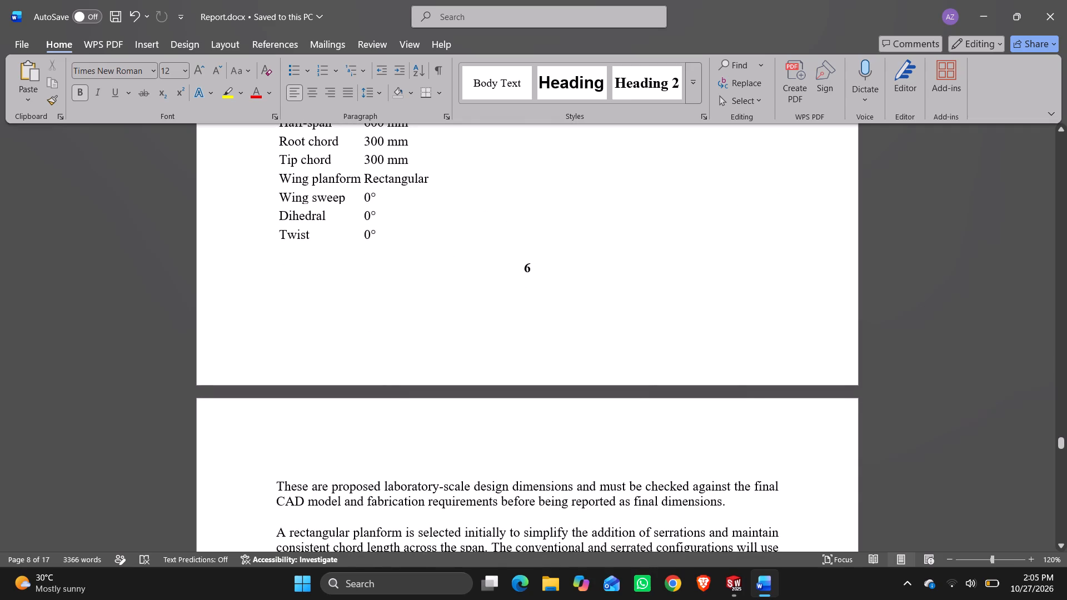
scroll(676, 334, "down", 1)
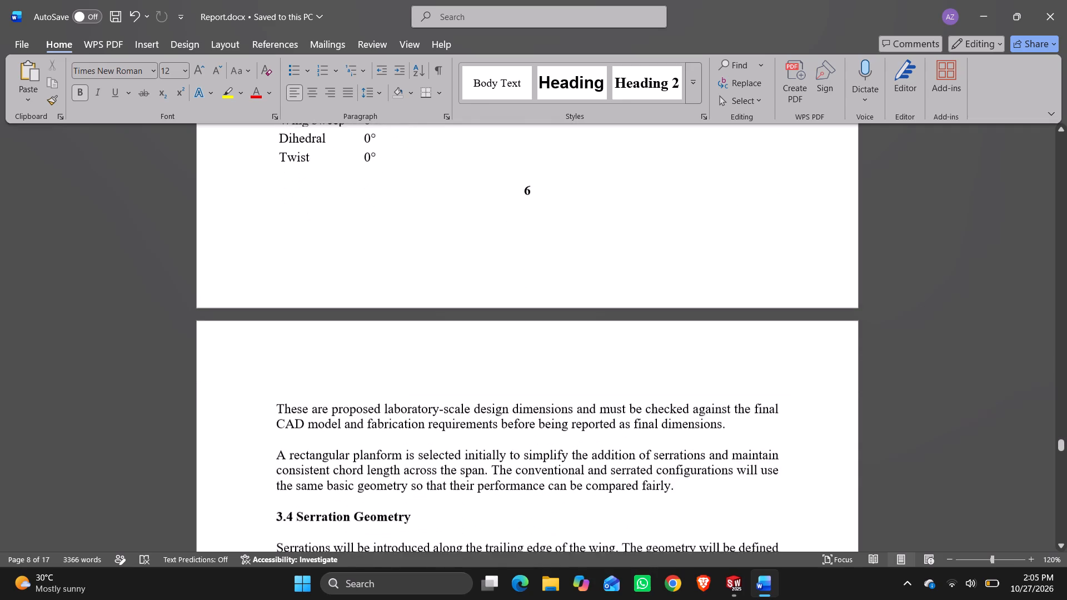
scroll(676, 334, "down", 3)
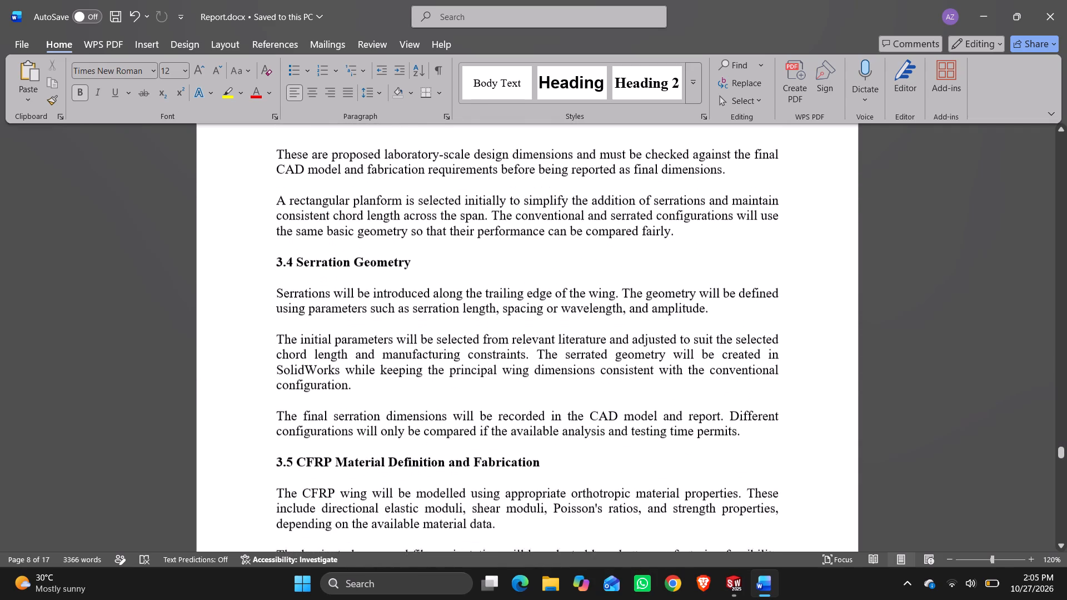
scroll(676, 334, "down", 3)
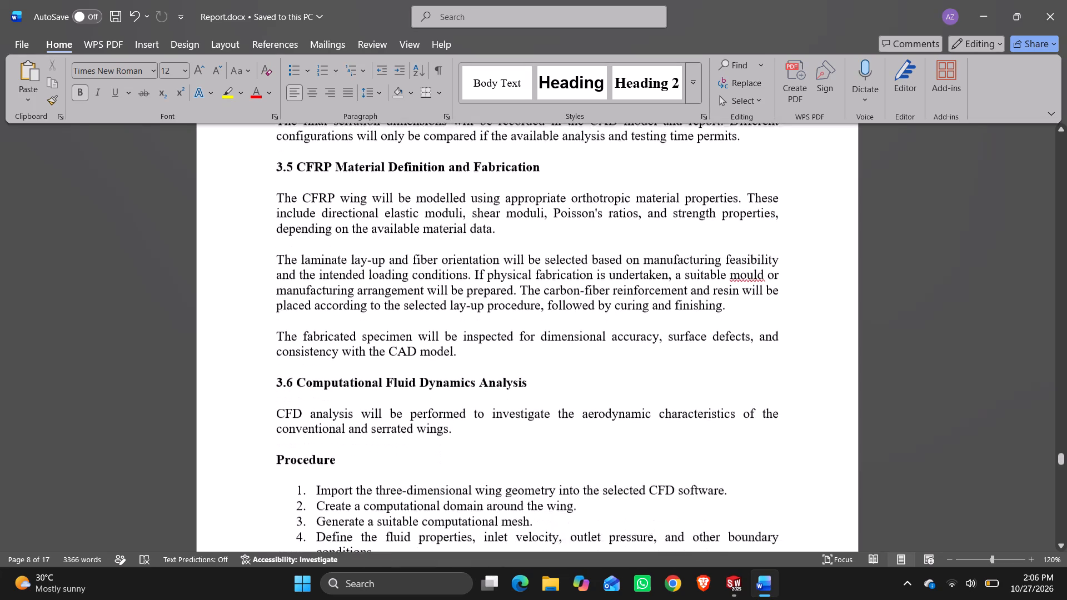
scroll(676, 334, "down", 4)
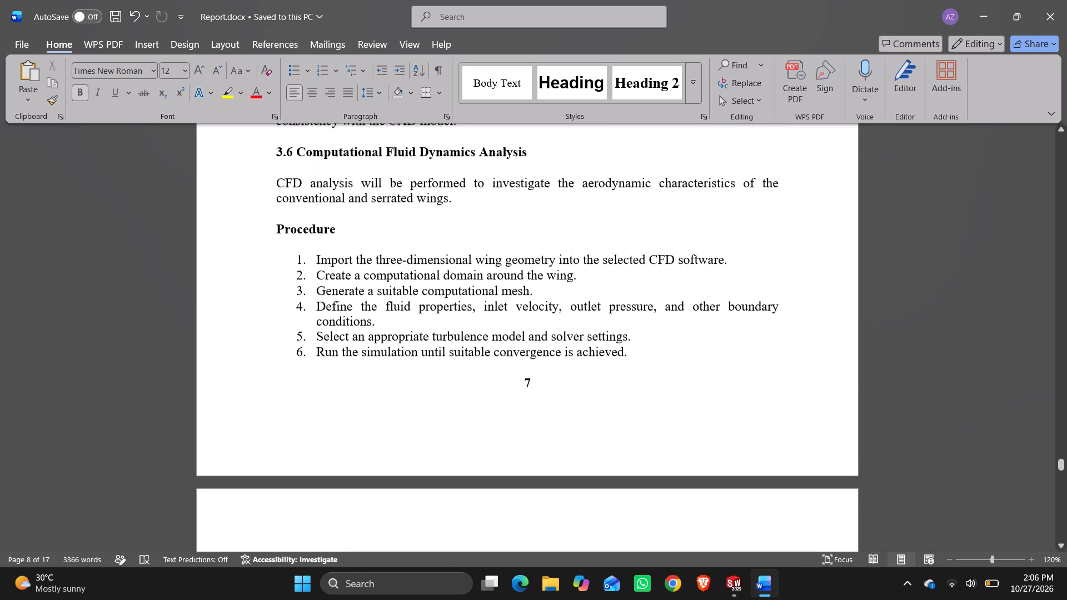
scroll(676, 334, "down", 3)
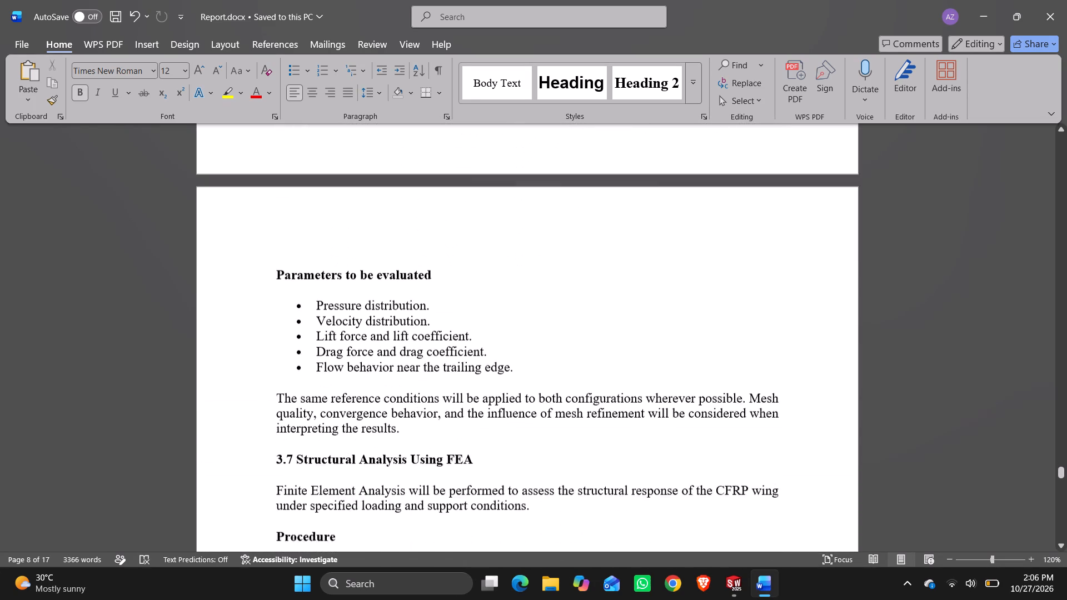
Read methodology sections 3.7 to 3.10, covering FEA structural analysis, experimental investigation, validation and expected outcomes.
scroll(676, 334, "down", 3)
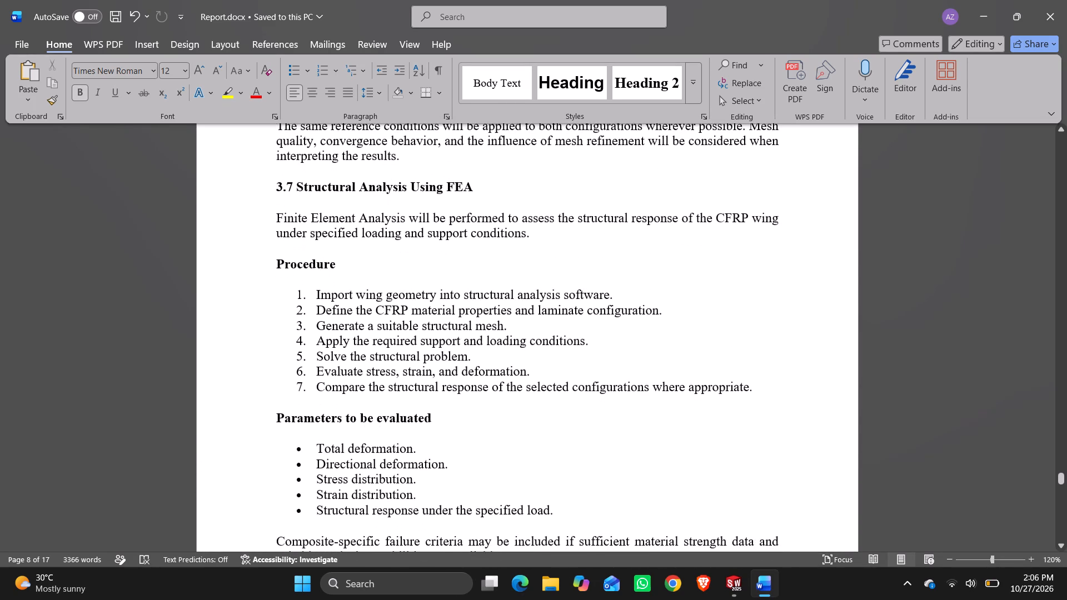
scroll(676, 334, "down", 3)
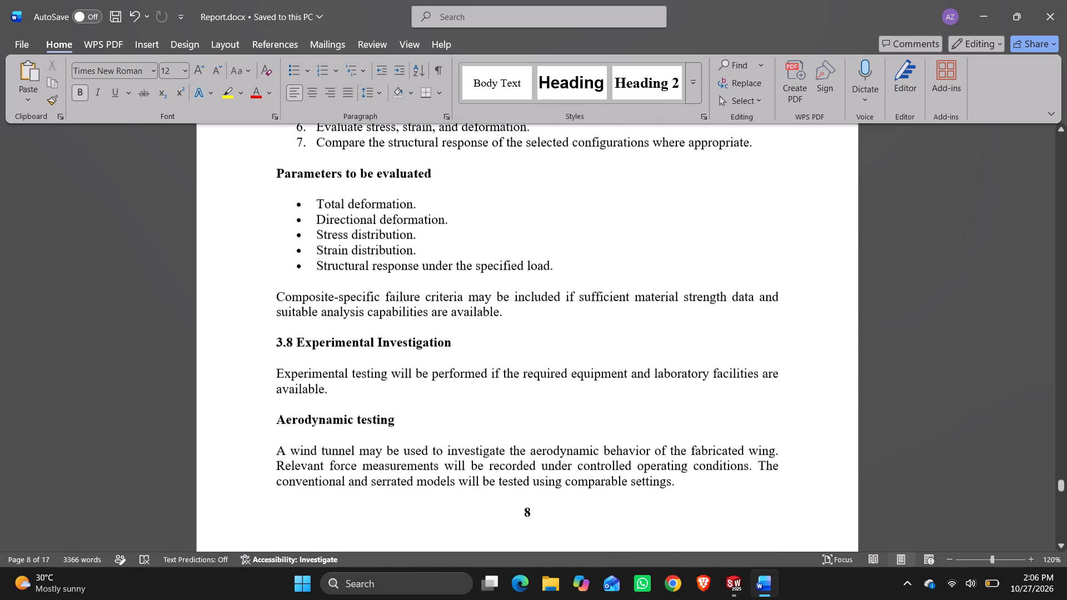
scroll(676, 334, "down", 2)
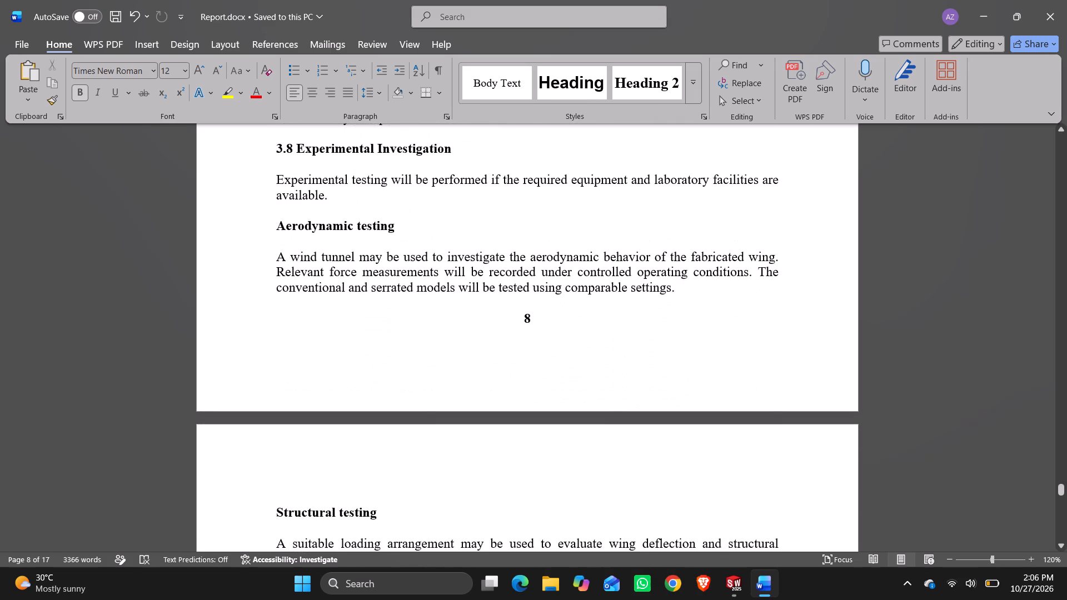
scroll(676, 334, "down", 2)
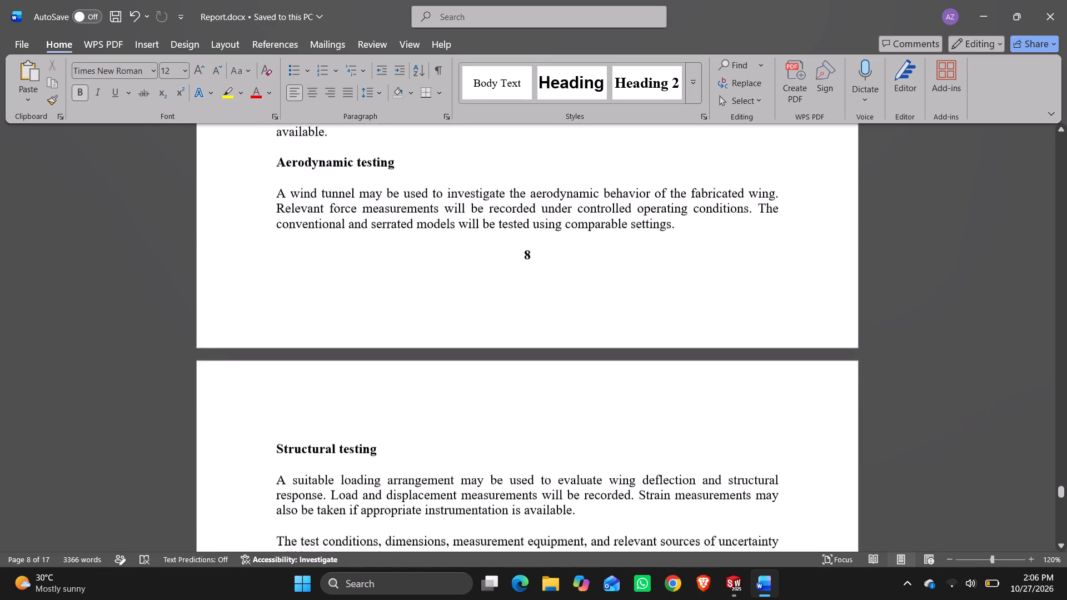
scroll(676, 334, "down", 1)
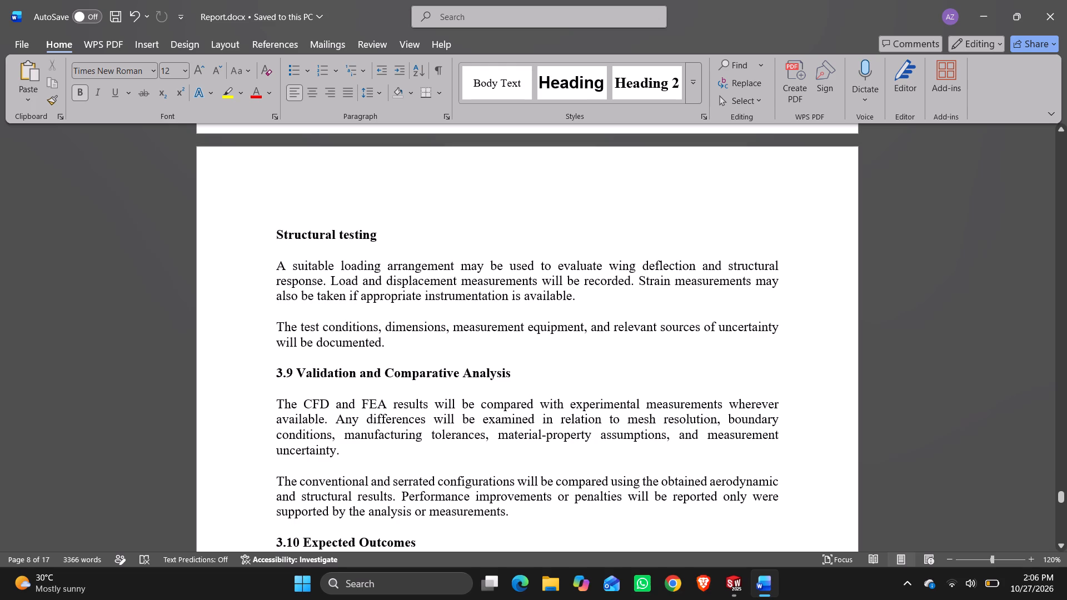
scroll(676, 334, "down", 2)
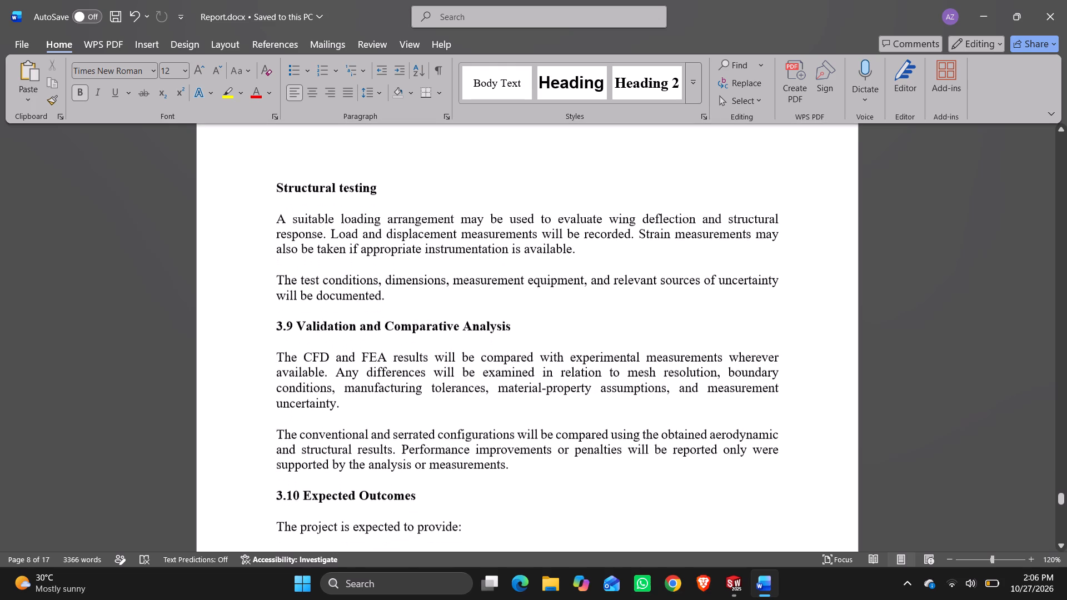
scroll(676, 334, "down", 1)
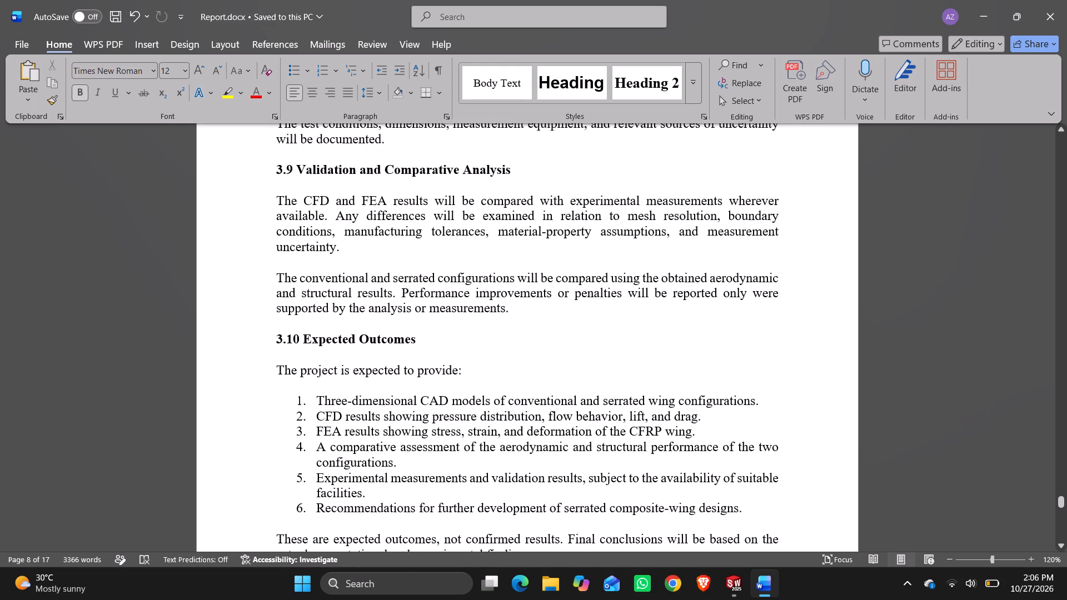
scroll(676, 334, "down", 1)
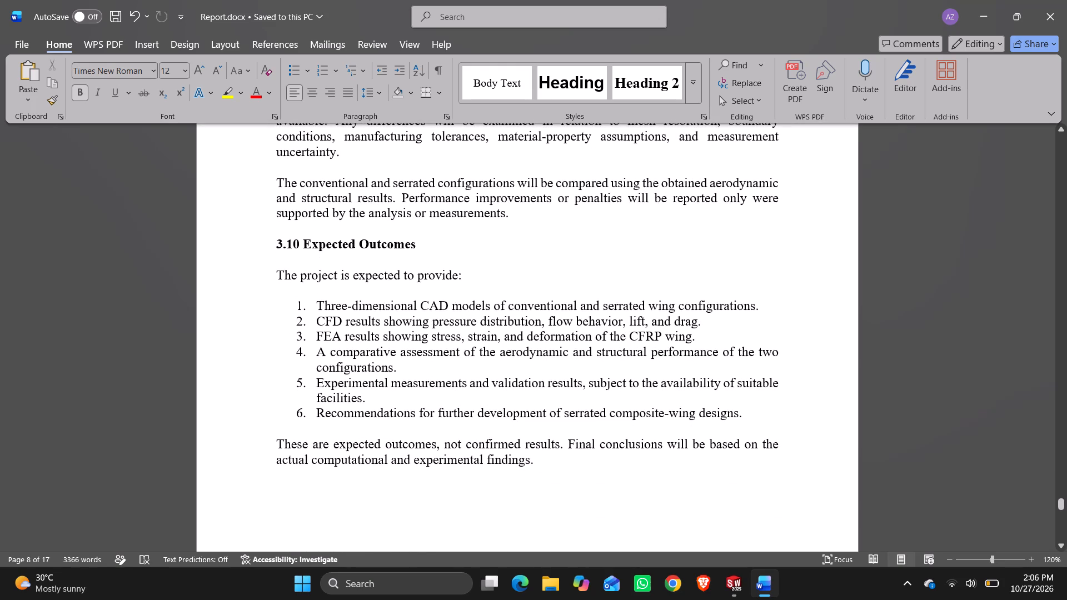
scroll(676, 334, "down", 1)
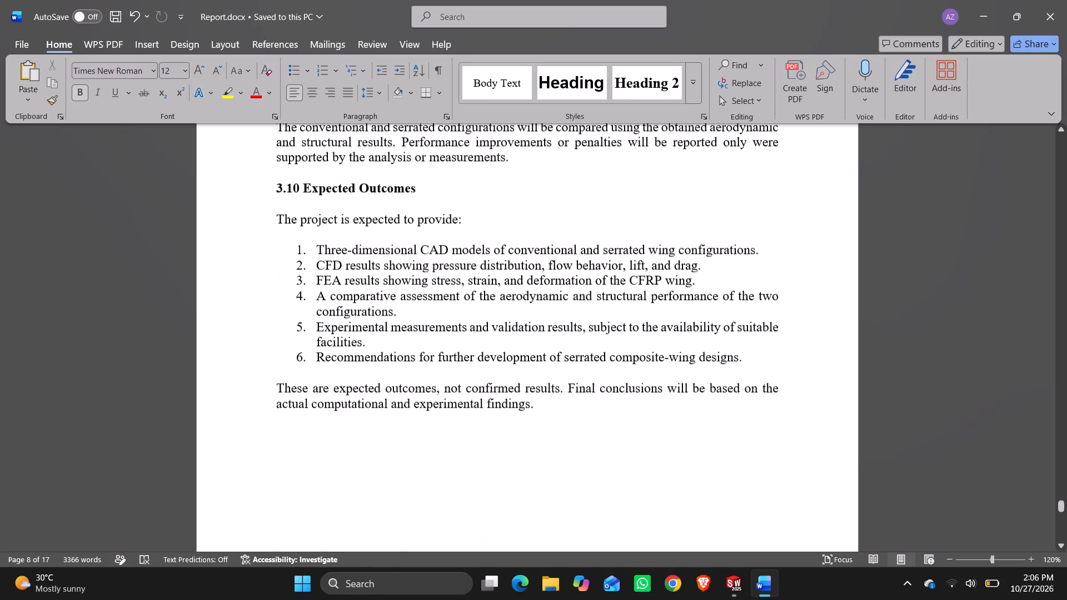
Examine the References list through entry [8], including the placeholder entries [4] and [5].
scroll(676, 334, "down", 4)
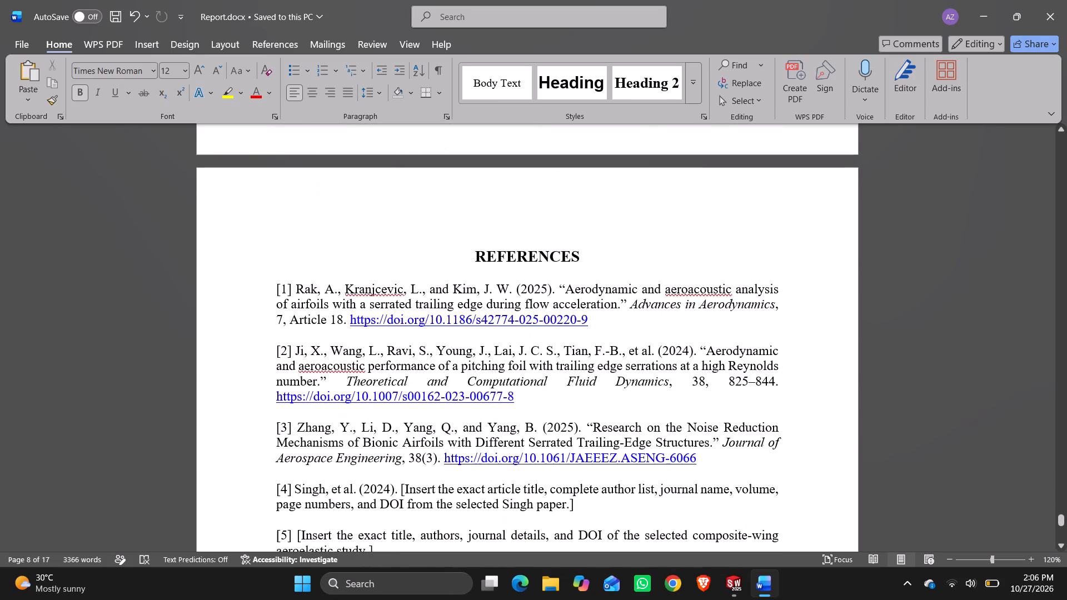
scroll(676, 334, "down", 1)
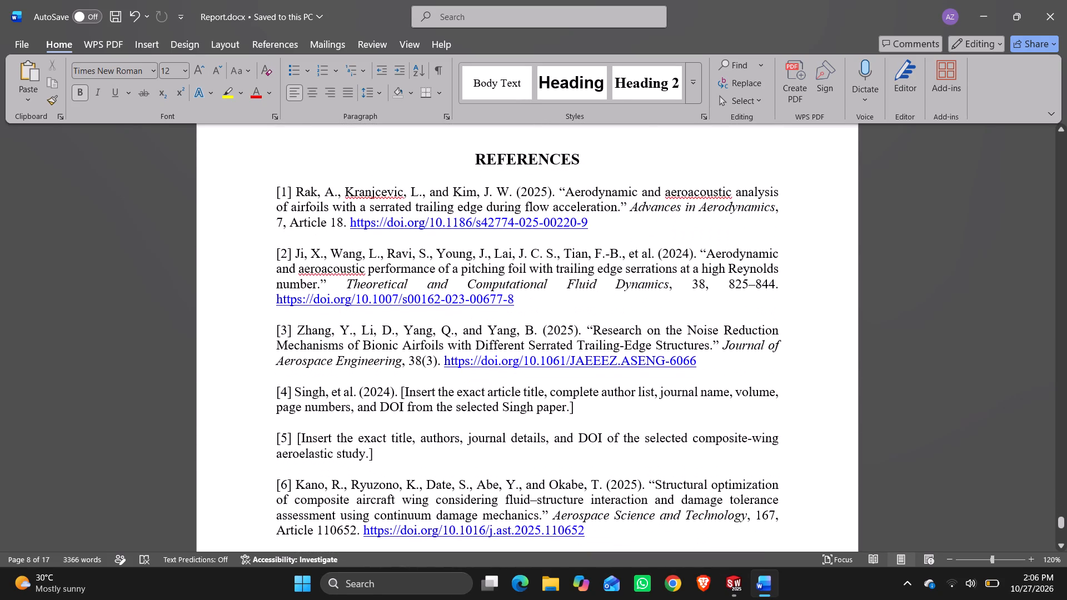
scroll(676, 334, "down", 2)
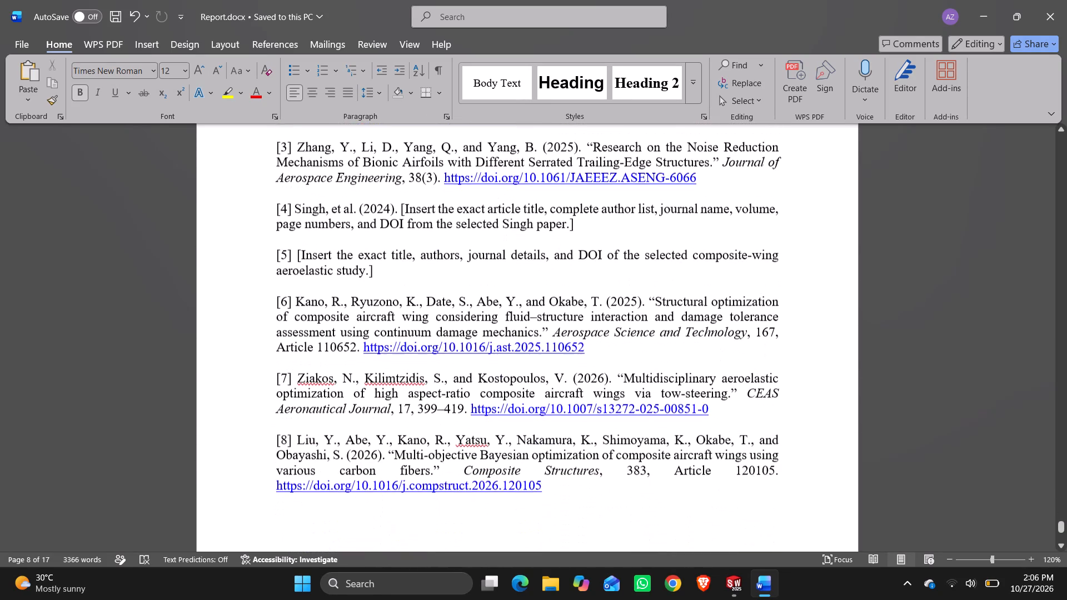
Check the closing References entries [5] to [8] through to the end of the document.
scroll(676, 334, "down", 3)
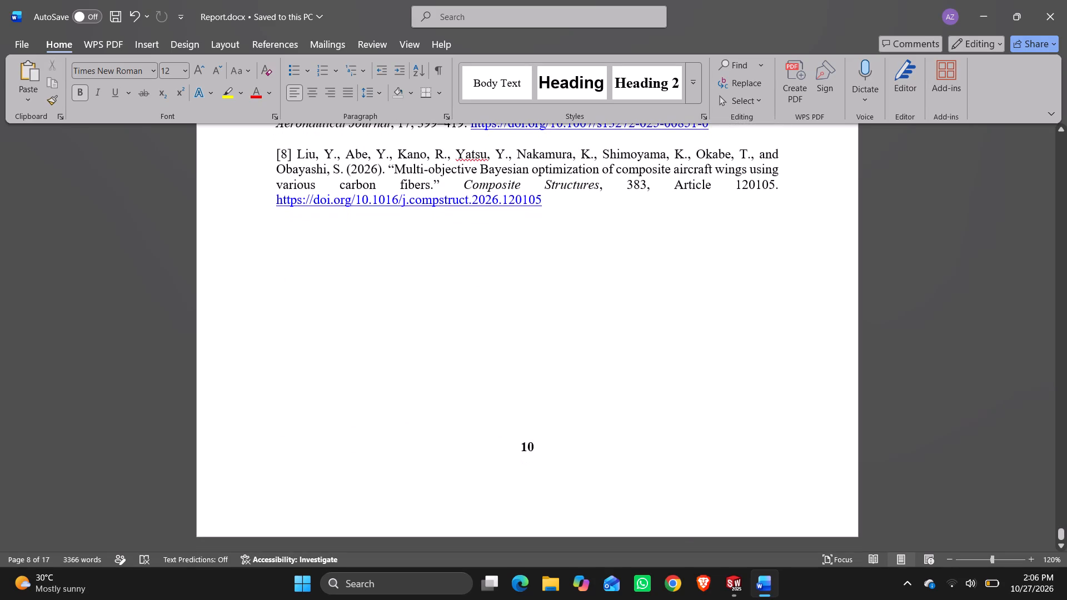
scroll(676, 334, "down", 1)
scroll(676, 334, "up", 7)
scroll(676, 334, "down", 8)
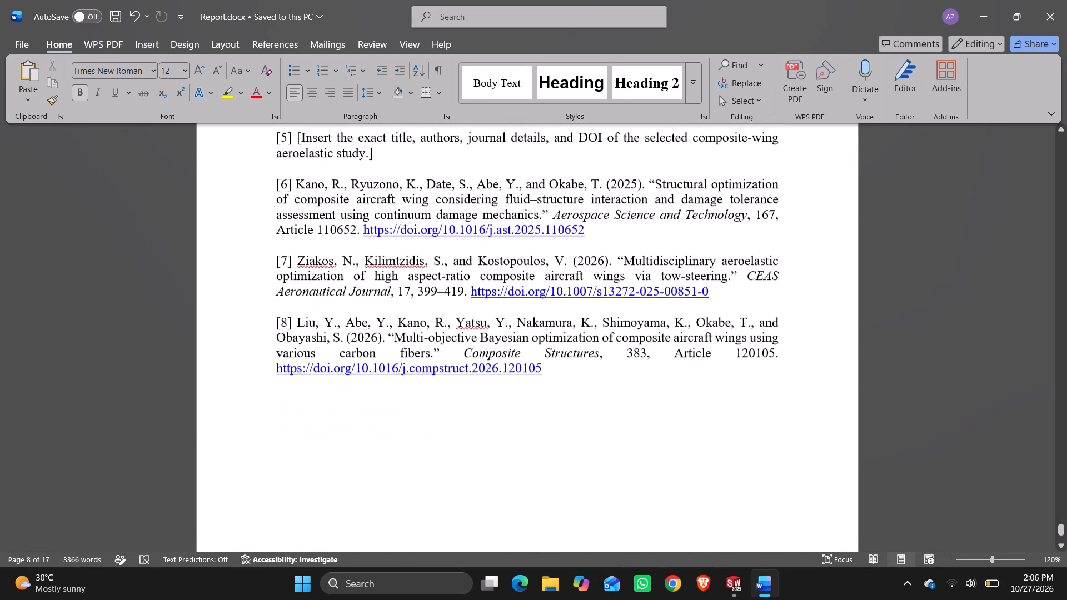
scroll(676, 334, "down", 1)
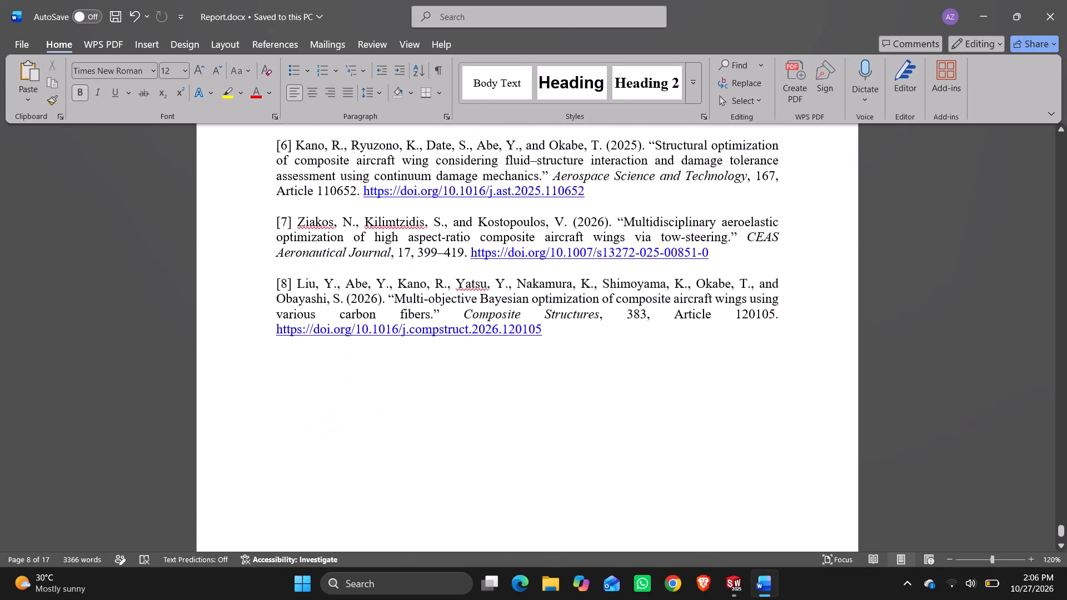
scroll(676, 334, "down", 1)
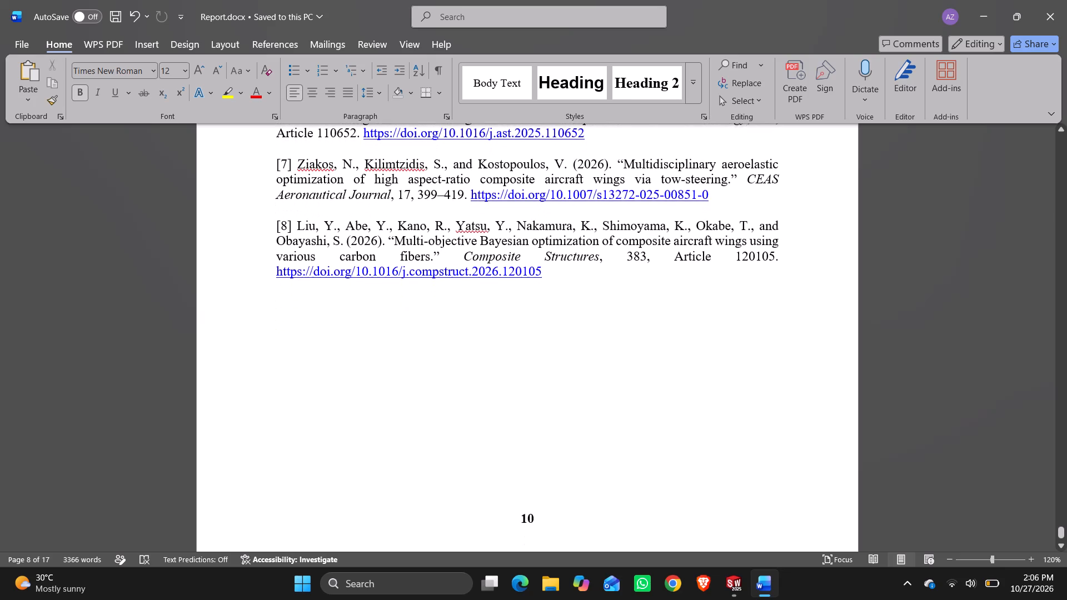
scroll(676, 334, "up", 1)
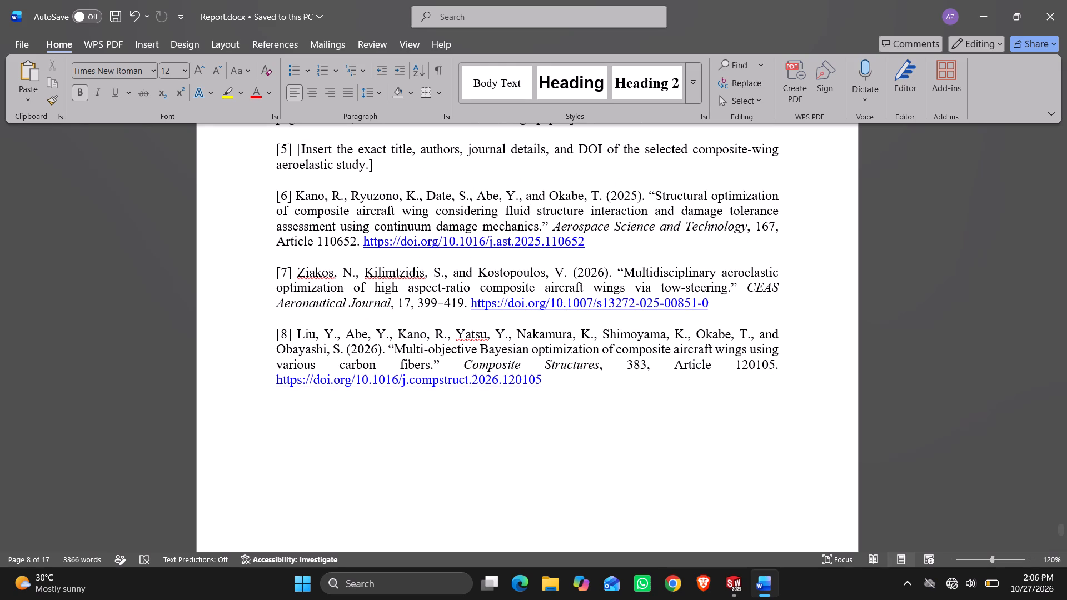
Look back over the FEA procedure and section 3.10 Expected Outcomes, and recheck the References list from entry [1] to [8].
scroll(676, 334, "up", 4)
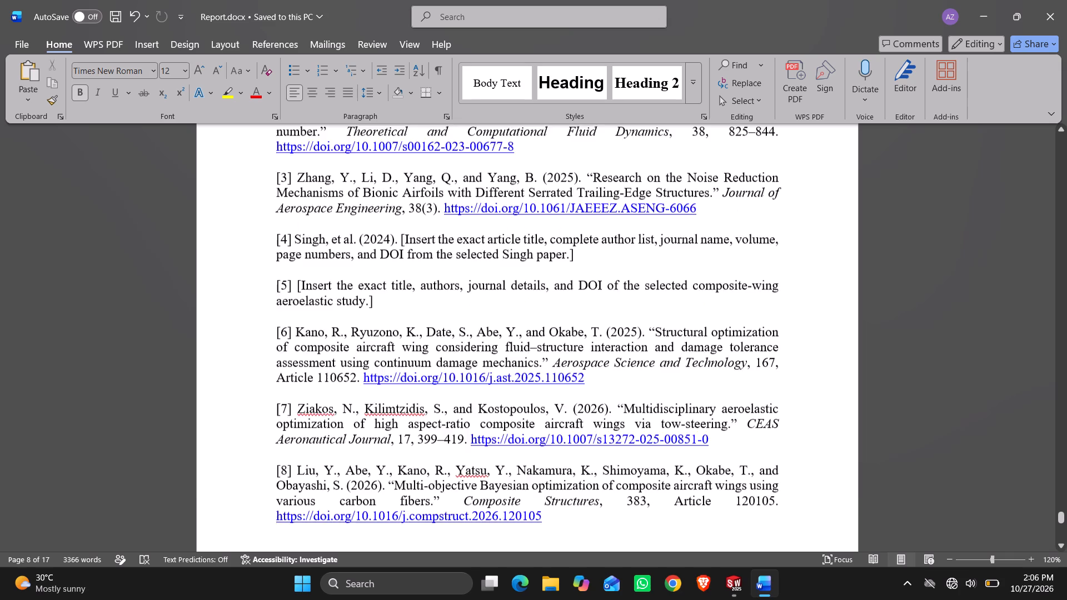
scroll(676, 334, "up", 9)
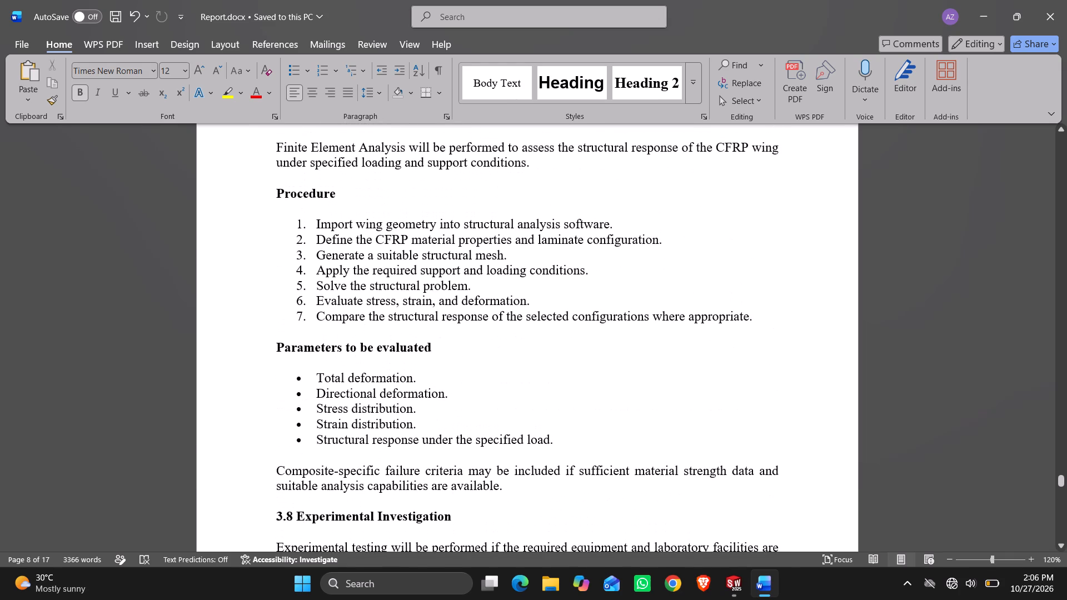
scroll(676, 334, "down", 4)
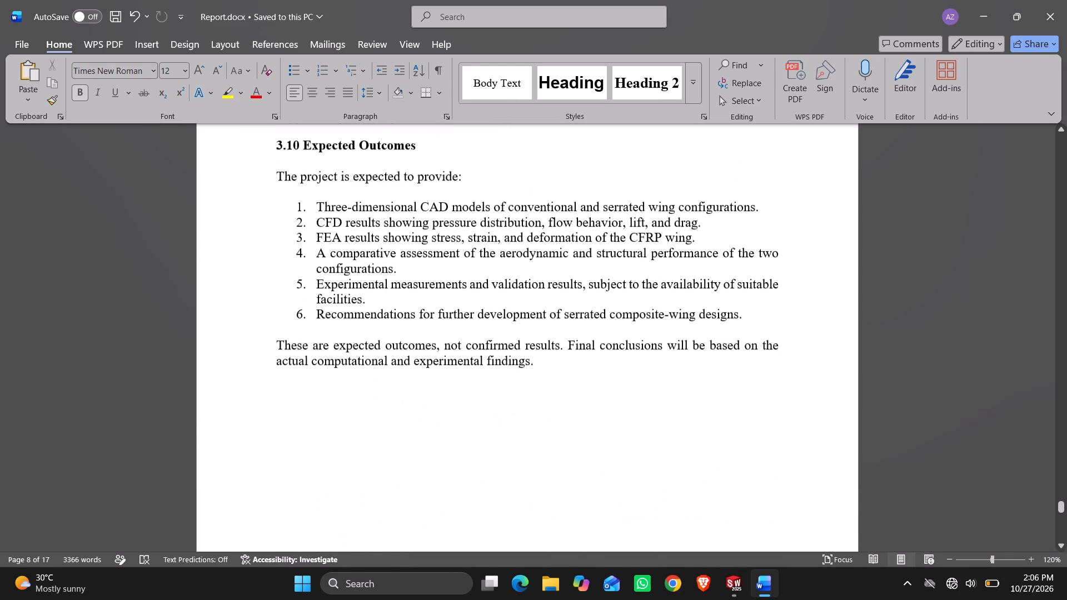
scroll(676, 334, "down", 5)
scroll(676, 334, "up", 1)
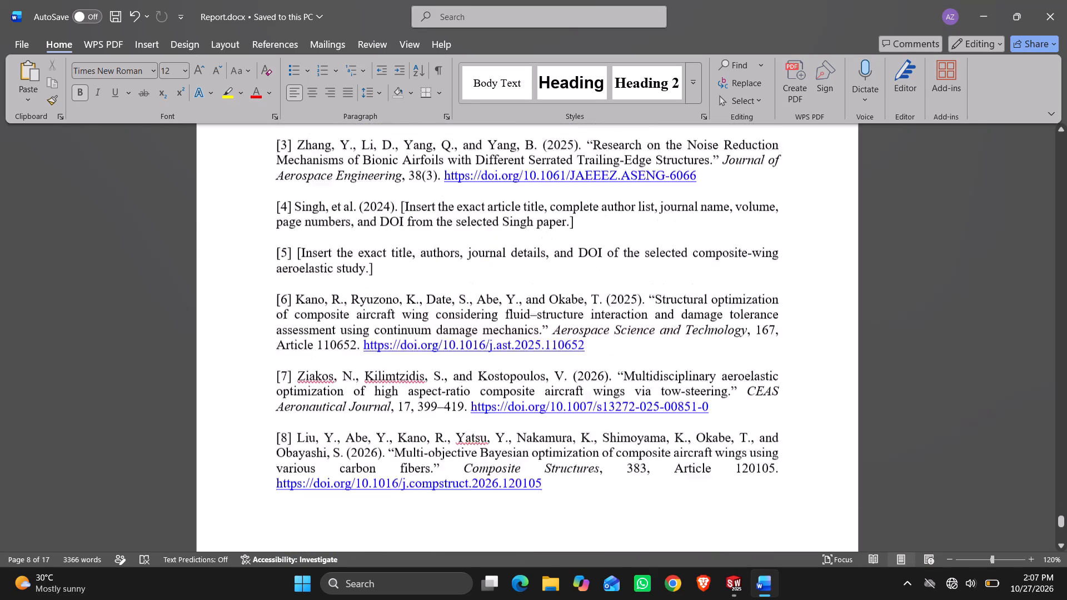
scroll(676, 334, "up", 2)
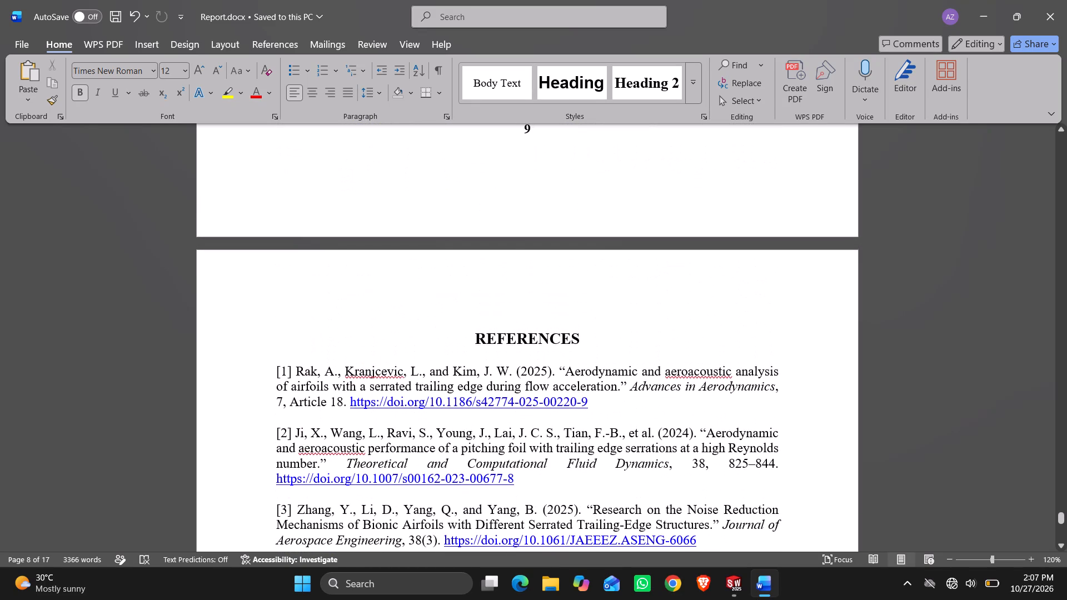
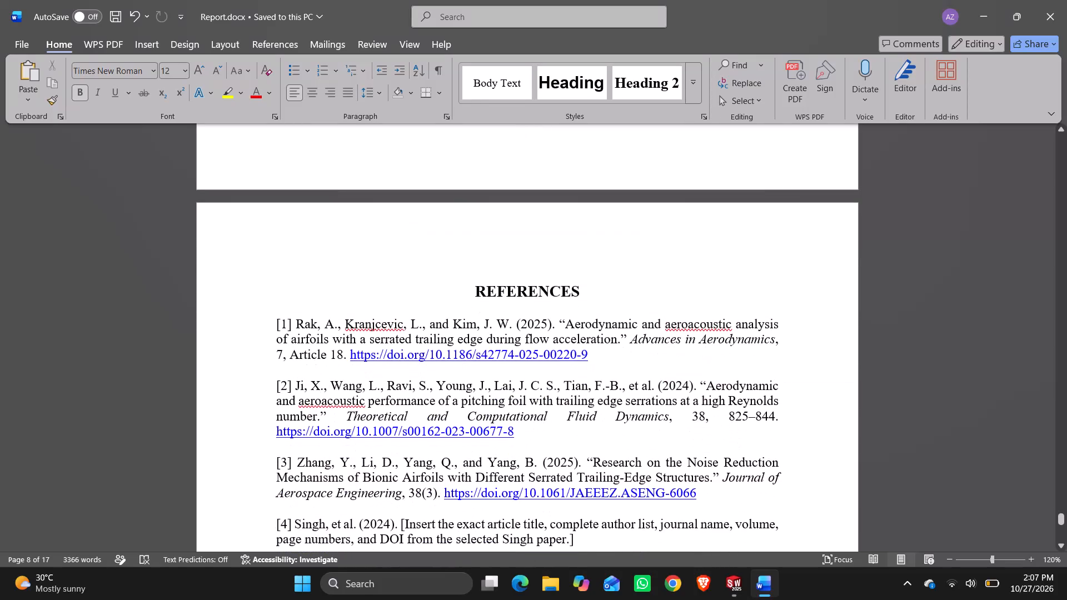
Copy the [1] marker from the References list to the end of the Relevance paragraph in section 2.2.1 Rak et al.
left_click_drag(292, 322, 275, 324)
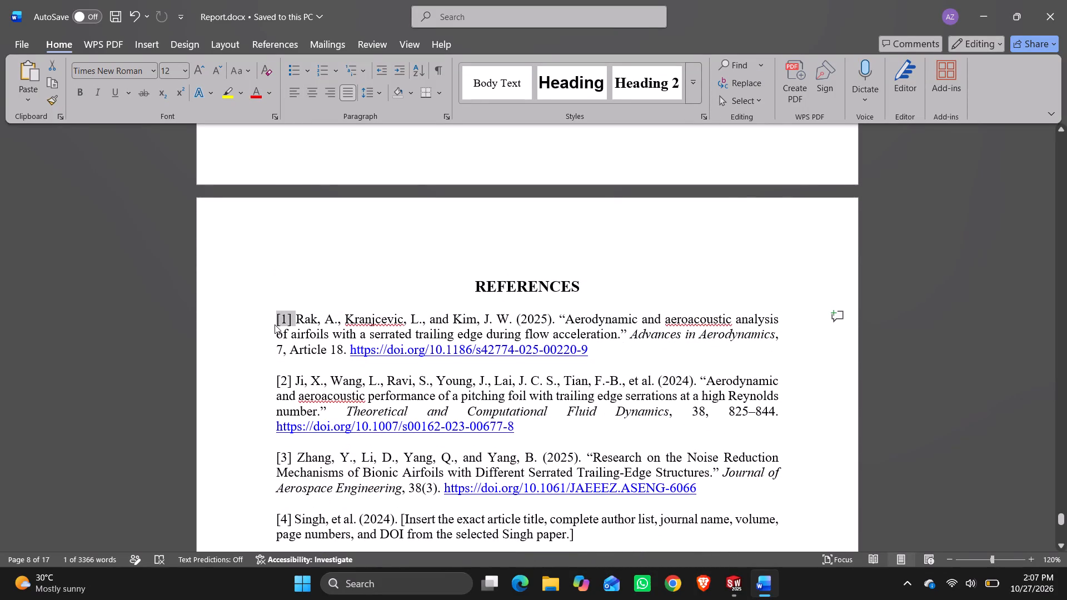
key("ctrl+c")
scroll(275, 324, "up", 16)
scroll(275, 324, "down", 1)
scroll(275, 324, "up", 1)
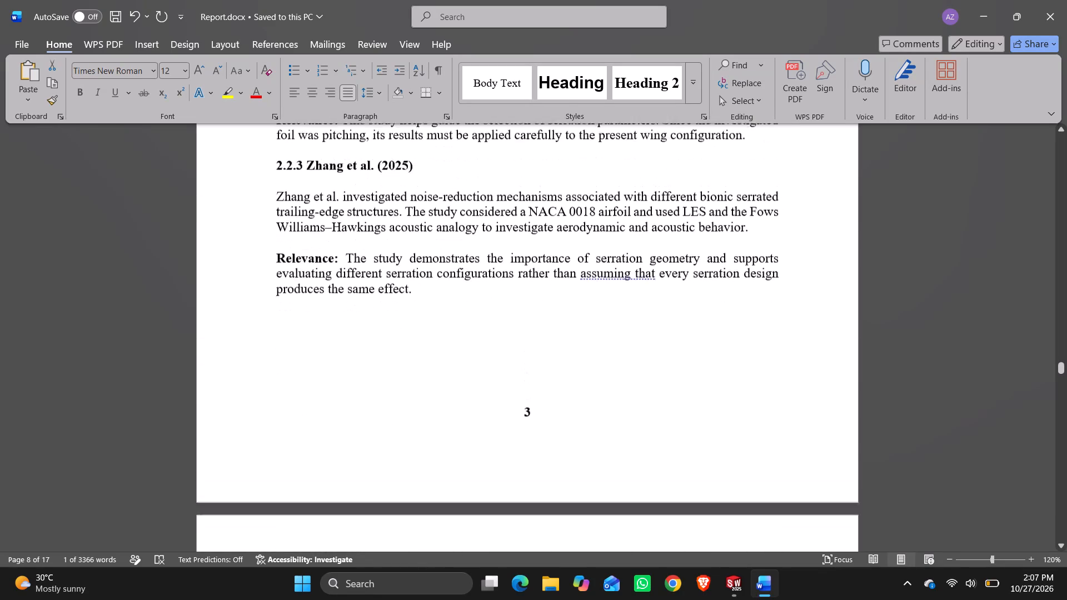
scroll(275, 324, "up", 3)
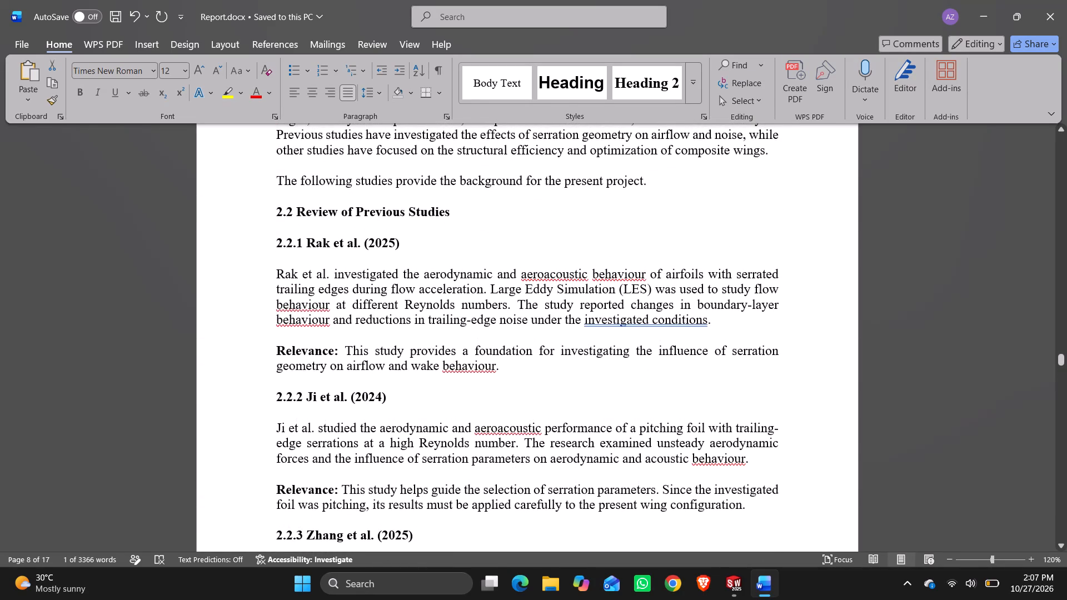
scroll(377, 379, "up", 1)
left_click(732, 331)
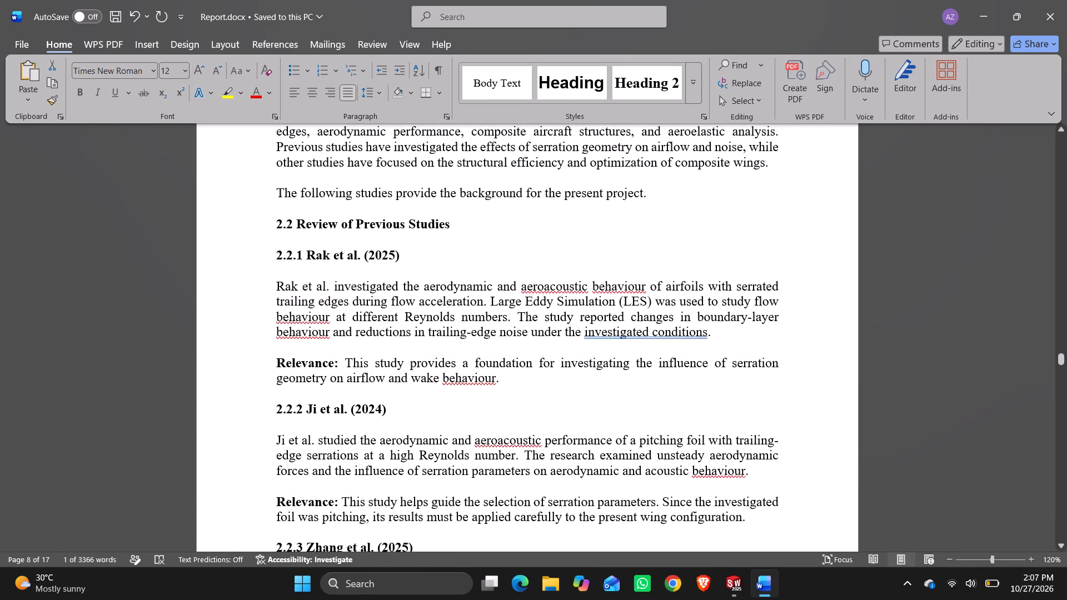
left_click(515, 396)
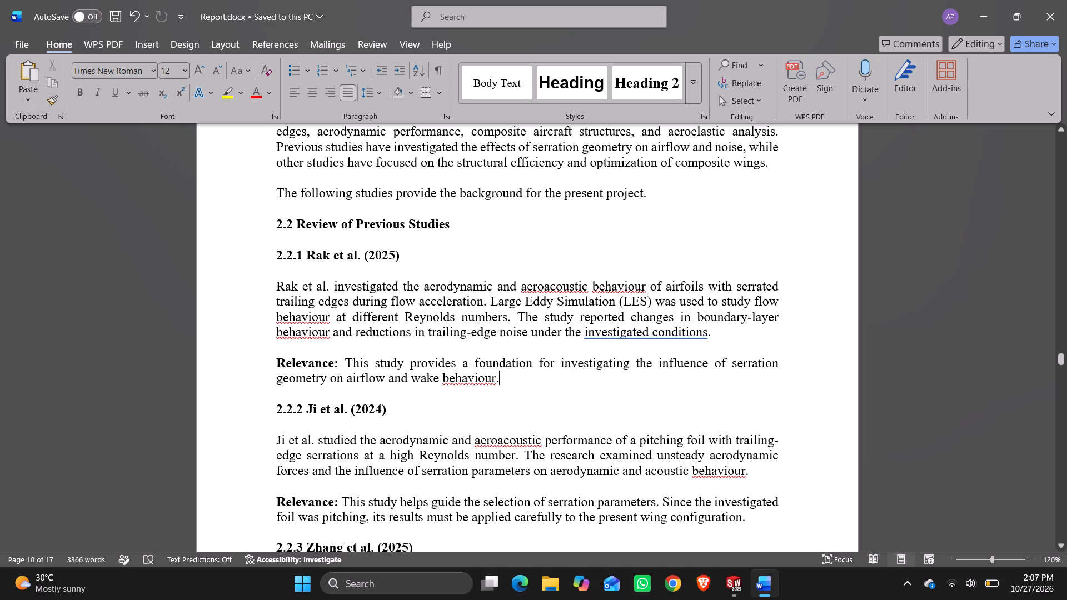
key("ctrl+v")
Copy the [2] marker from the References list to the end of the Relevance paragraph in section 2.2.2 Ji et al.
scroll(522, 386, "down", 6)
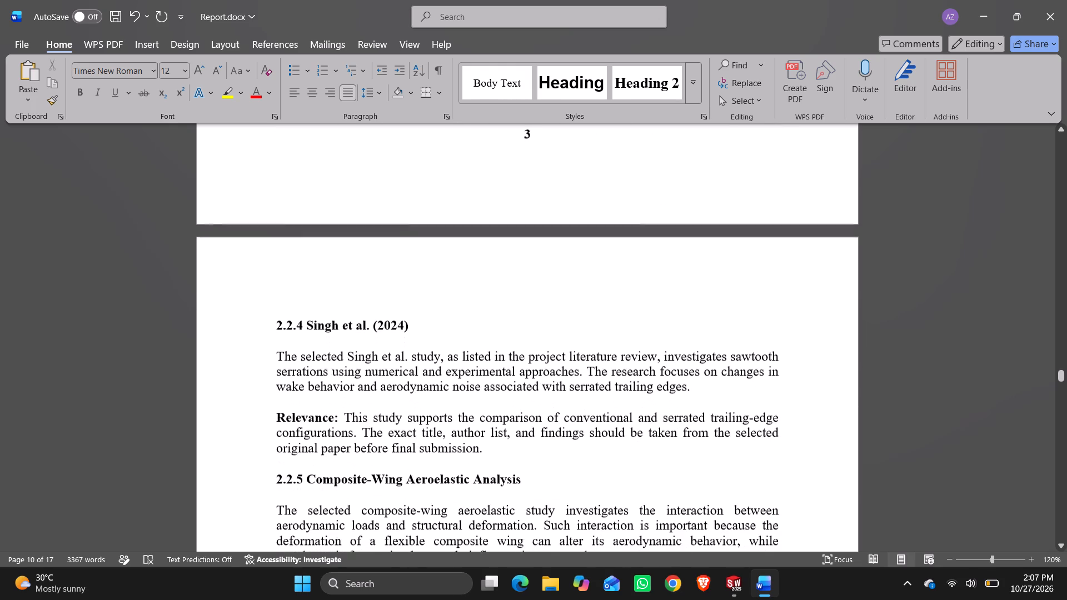
scroll(522, 386, "down", 4)
scroll(522, 386, "up", 4)
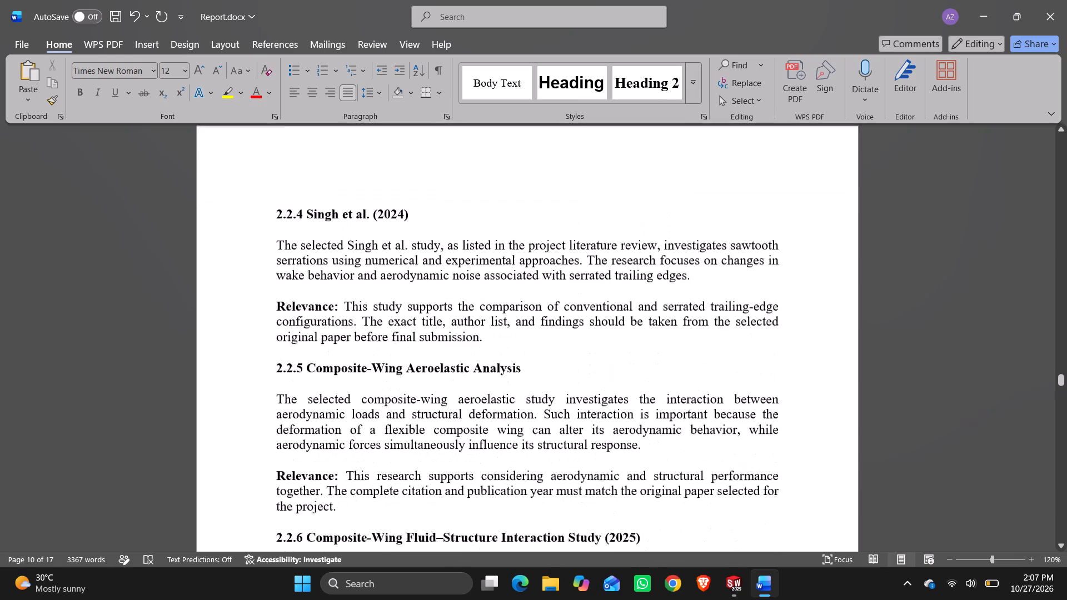
scroll(522, 386, "up", 4)
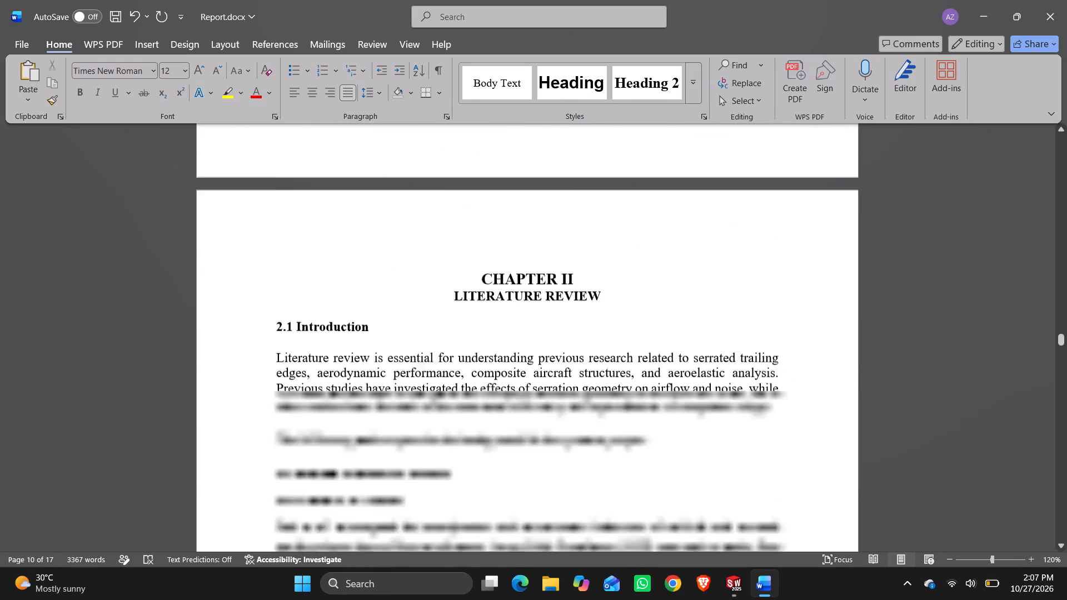
scroll(522, 386, "up", 1)
scroll(522, 386, "down", 3)
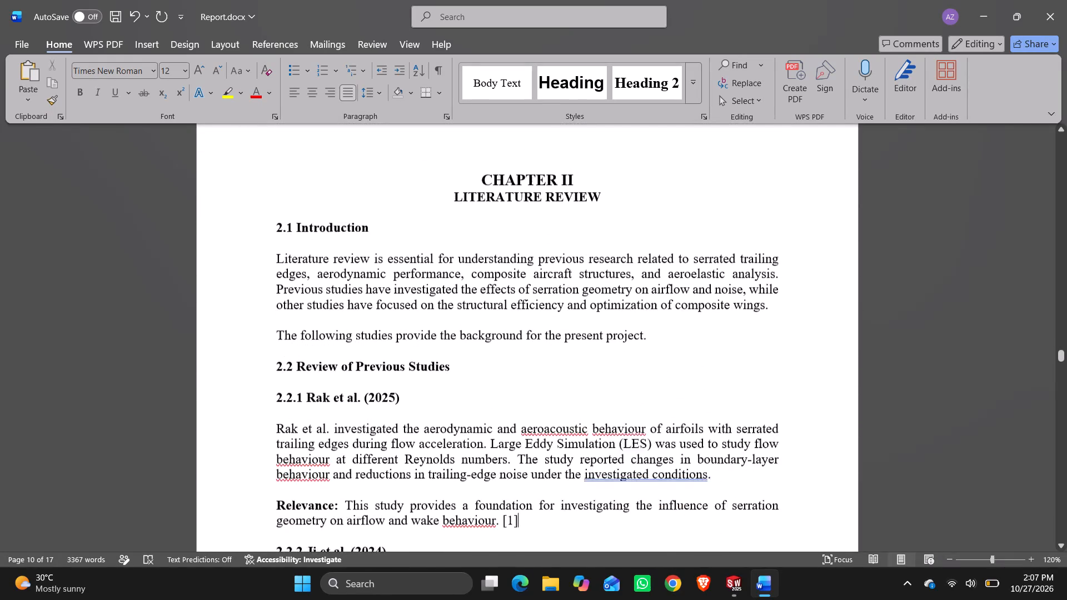
scroll(522, 386, "down", 2)
scroll(426, 371, "down", 1)
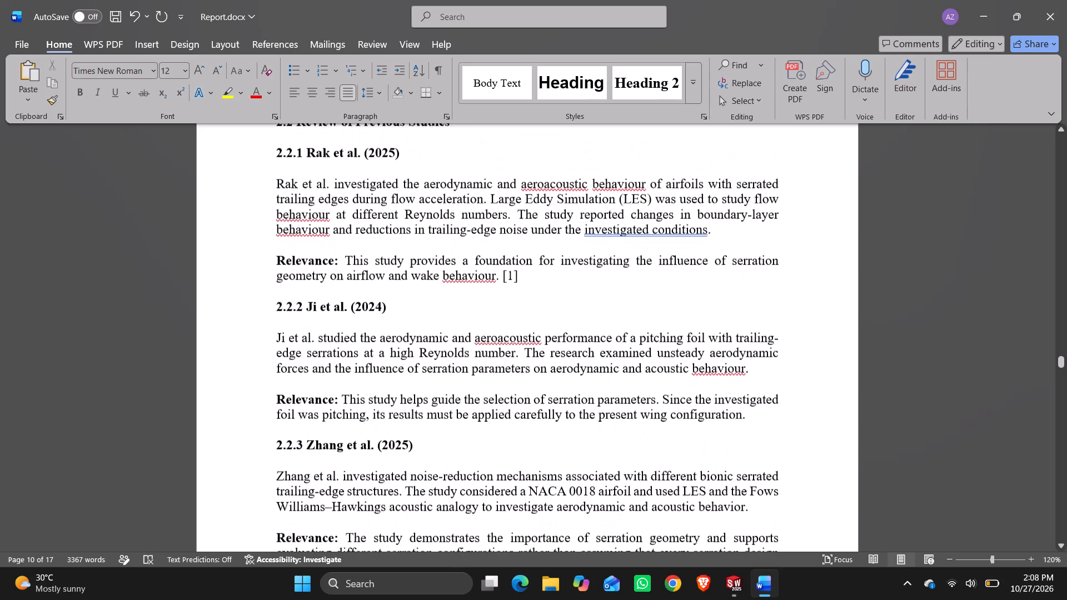
scroll(391, 289, "down", 2)
scroll(332, 299, "down", 1)
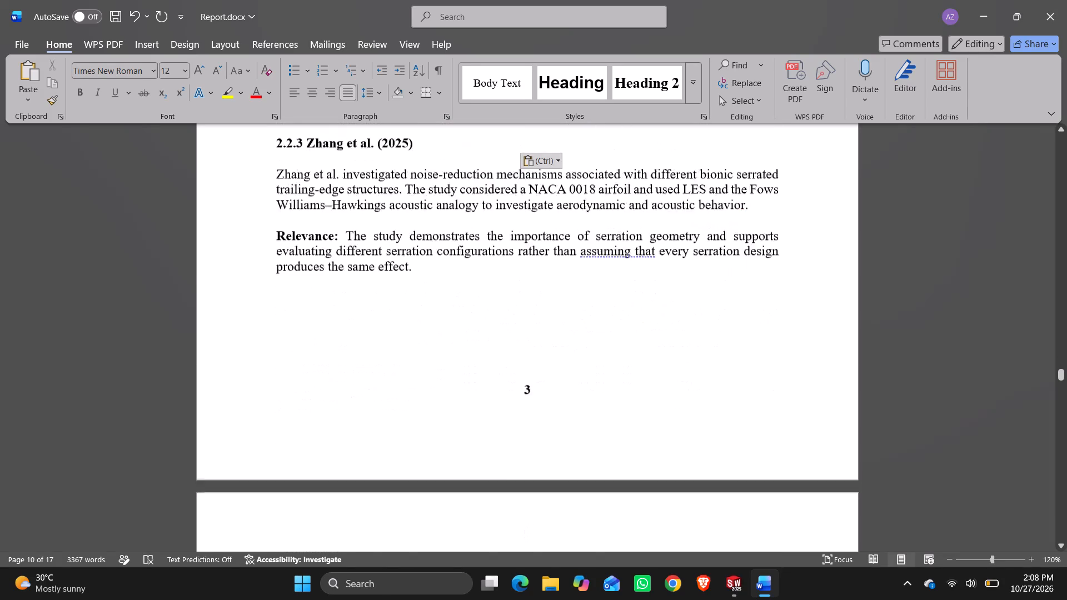
scroll(332, 299, "down", 14)
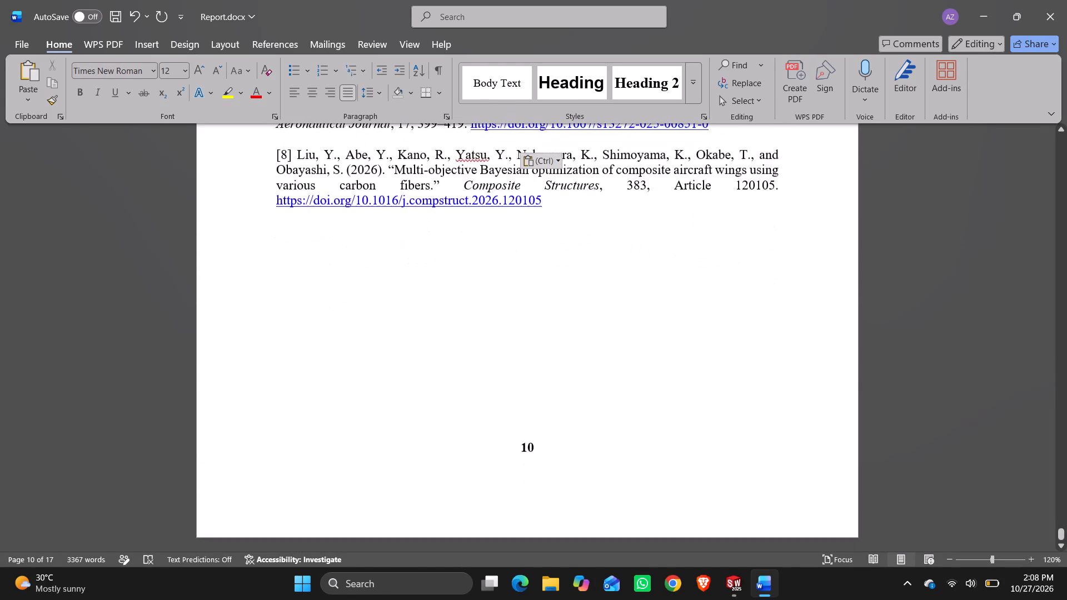
scroll(332, 299, "up", 4)
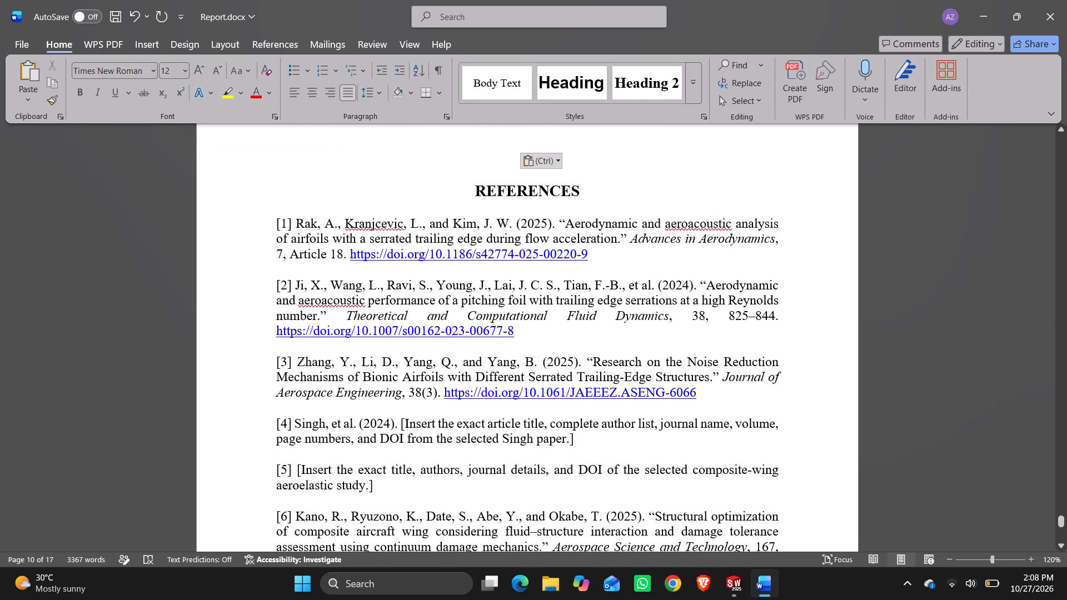
left_click_drag(290, 286, 272, 287)
key("ctrl+c")
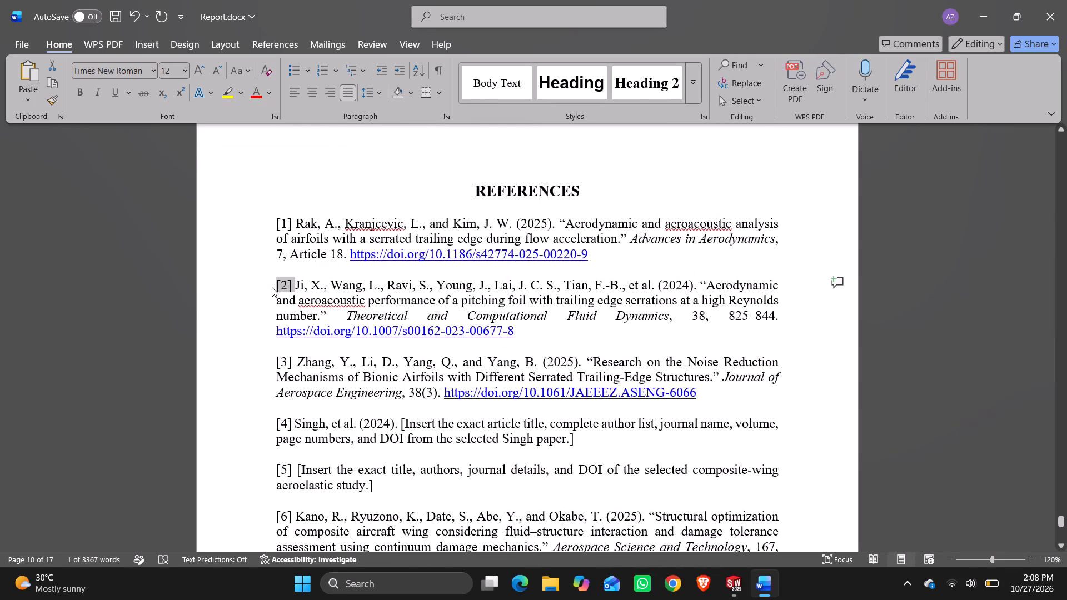
scroll(272, 287, "up", 11)
scroll(272, 287, "left", 1)
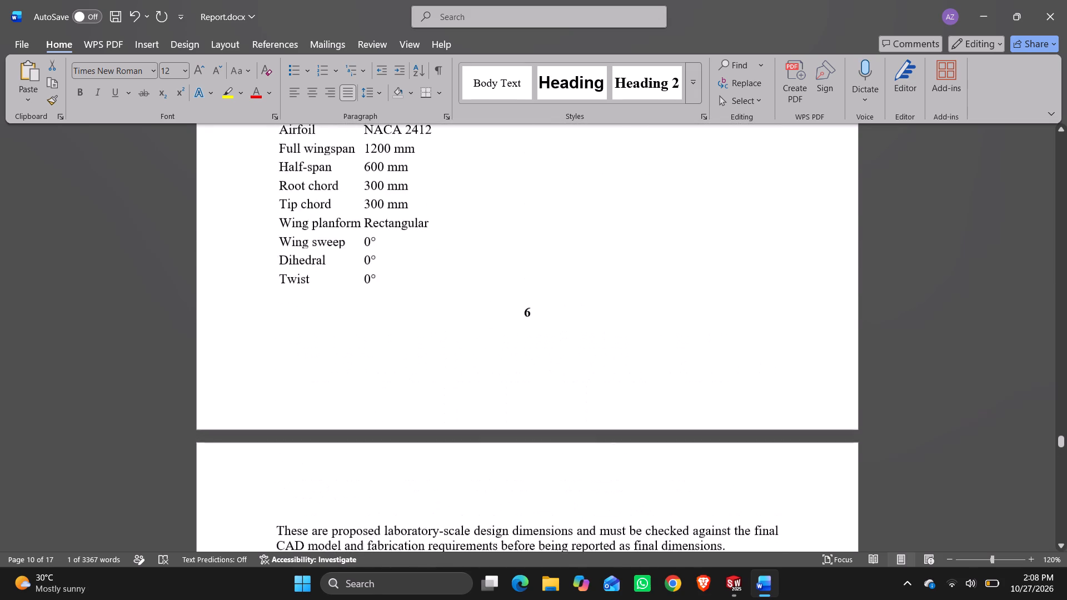
scroll(272, 287, "up", 9)
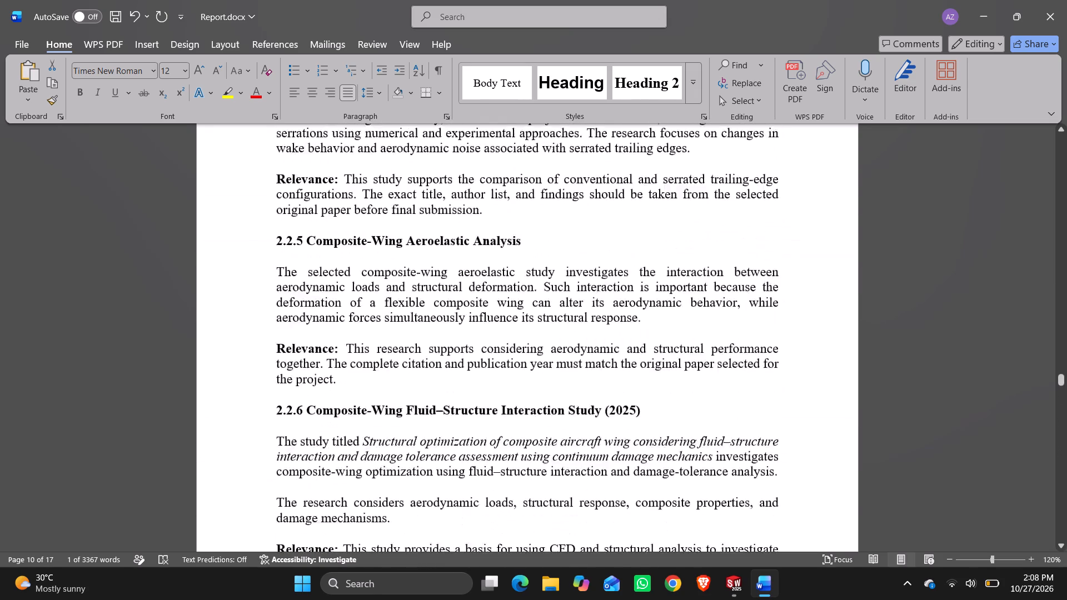
scroll(272, 287, "up", 3)
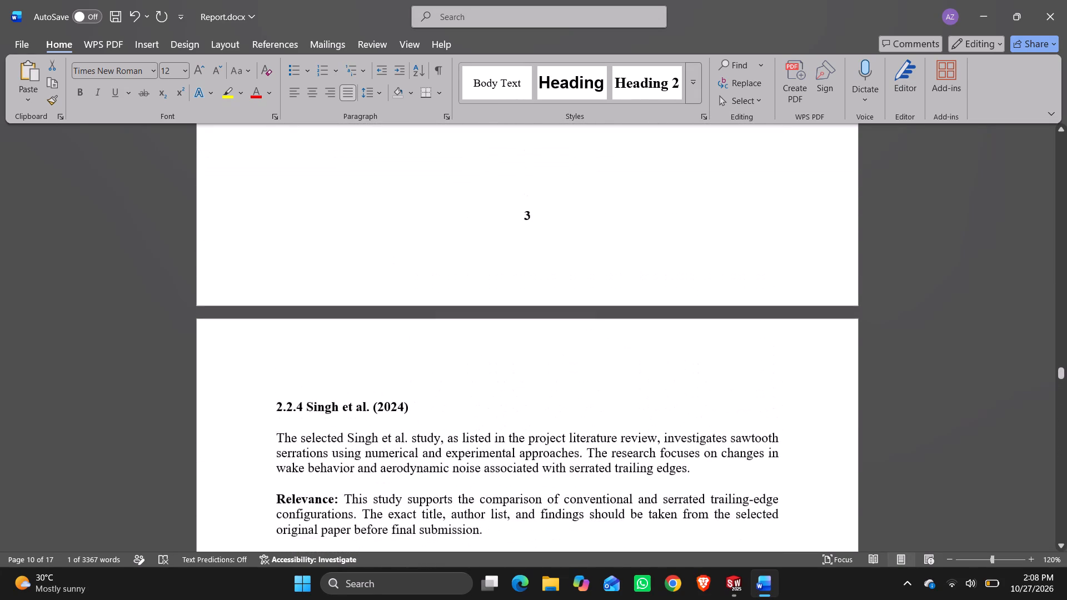
scroll(272, 287, "up", 4)
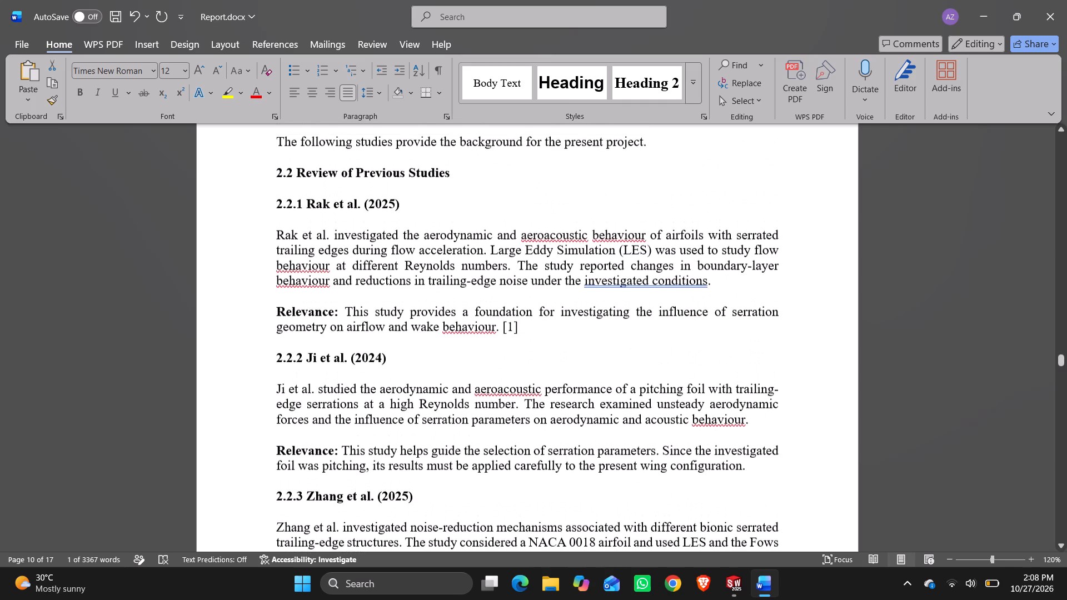
left_click(780, 466)
key("ctrl+v")
Add the citation [3] at the end of the Relevance paragraph in section 2.2.3 Zhang et al.
scroll(780, 466, "down", 6)
scroll(727, 543, "up", 5)
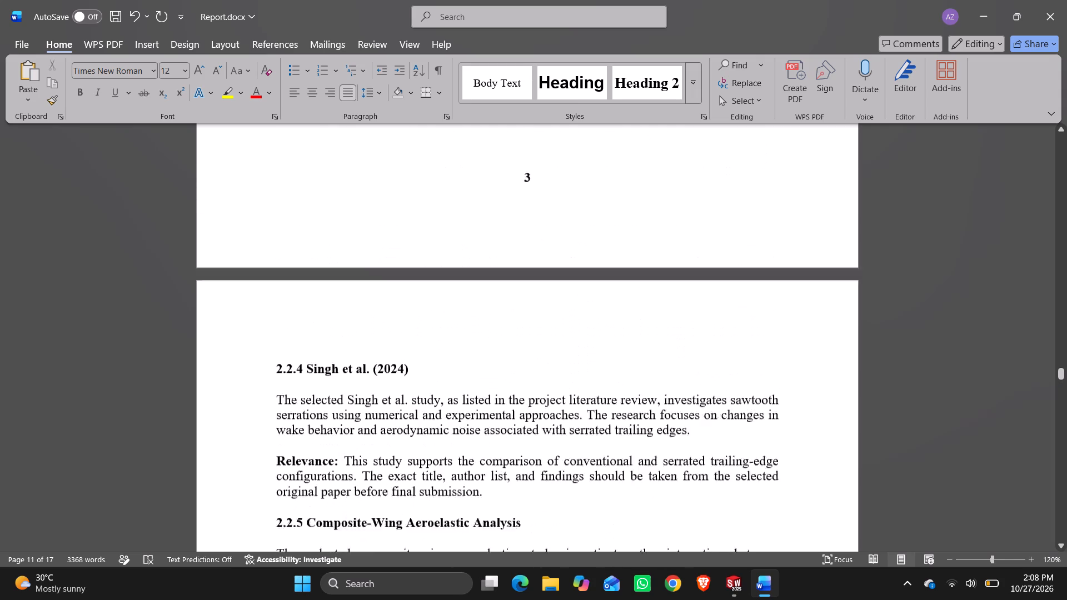
scroll(727, 543, "up", 3)
right_click(727, 543)
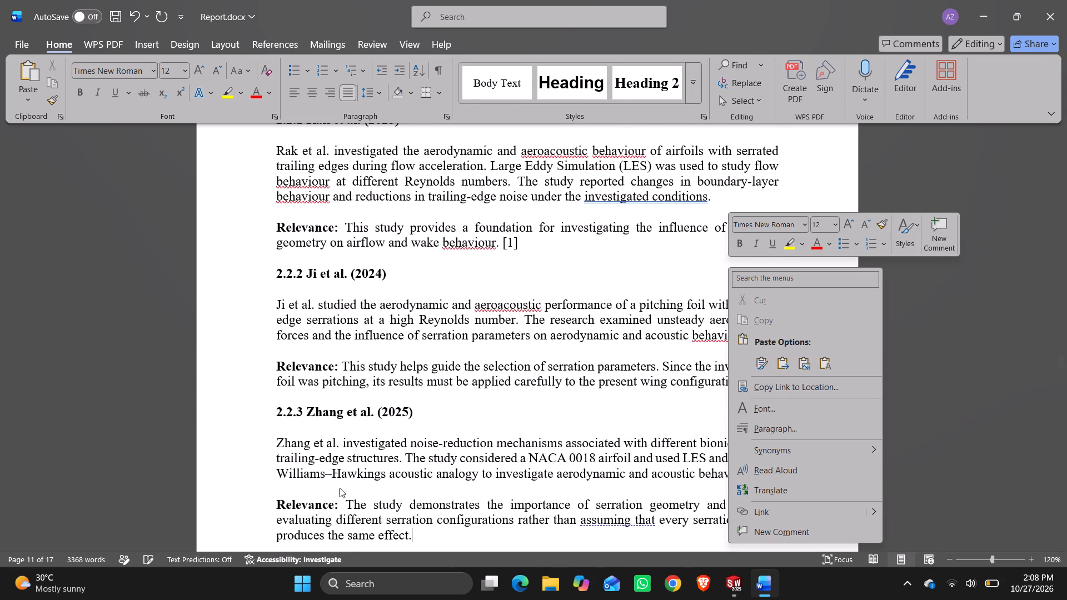
scroll(340, 488, "down", 1)
left_click(427, 416)
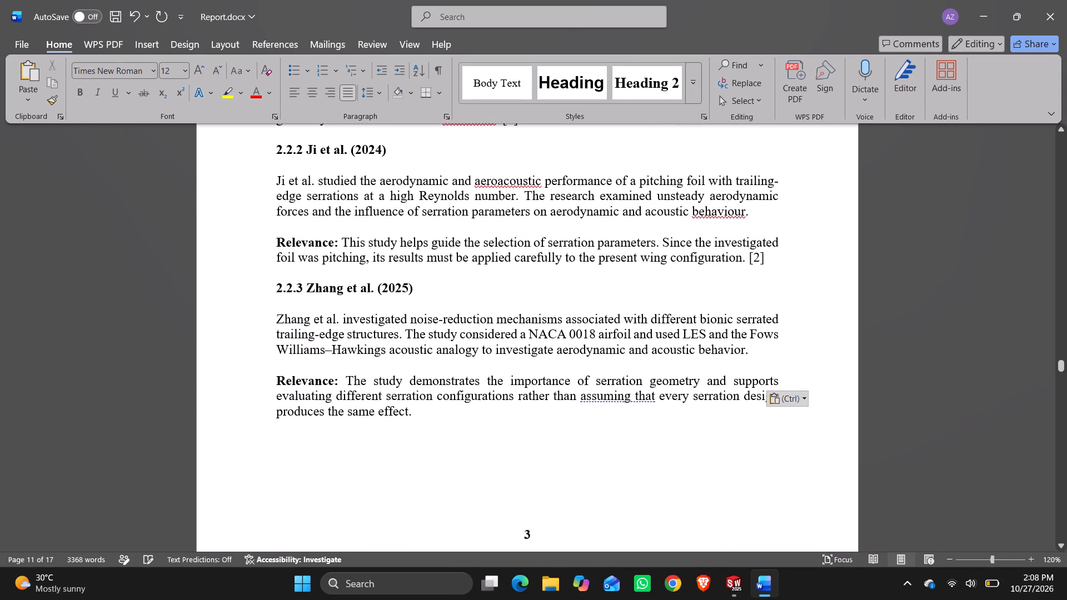
key("shift+braceleft")
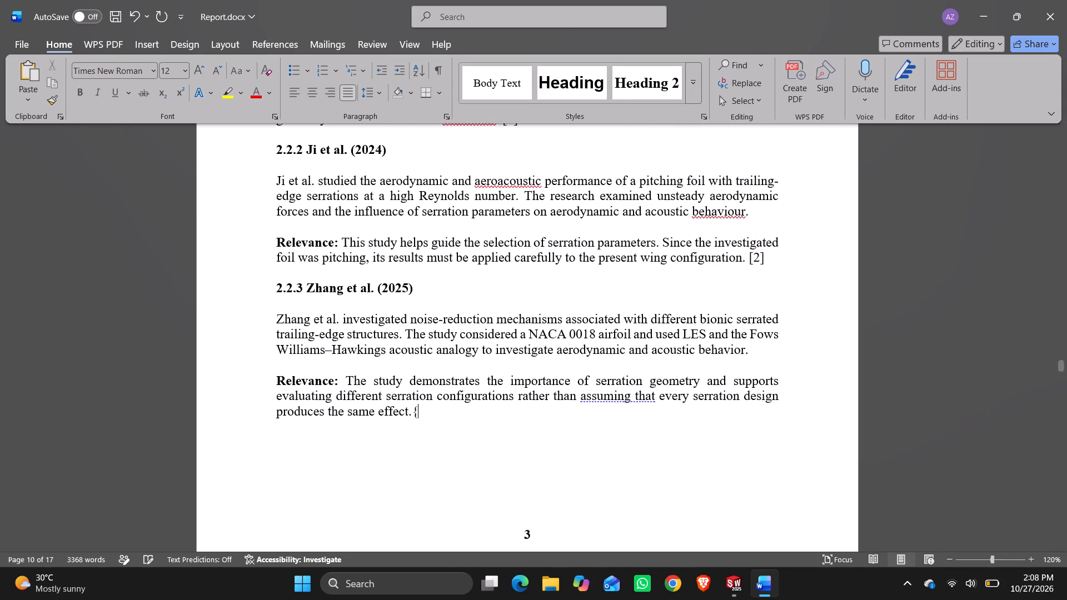
key("BackSpace")
type("[3]")
Add the citation [4] at the end of the Relevance paragraph in section 2.2.4 Singh et al.
scroll(427, 416, "down", 3)
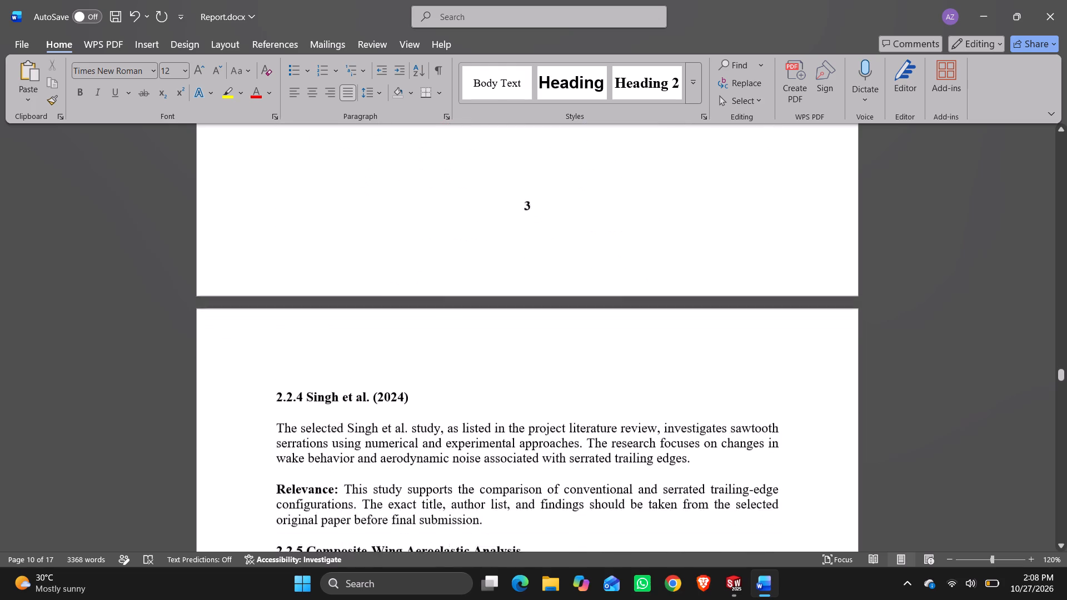
scroll(427, 416, "down", 1)
left_click(528, 327)
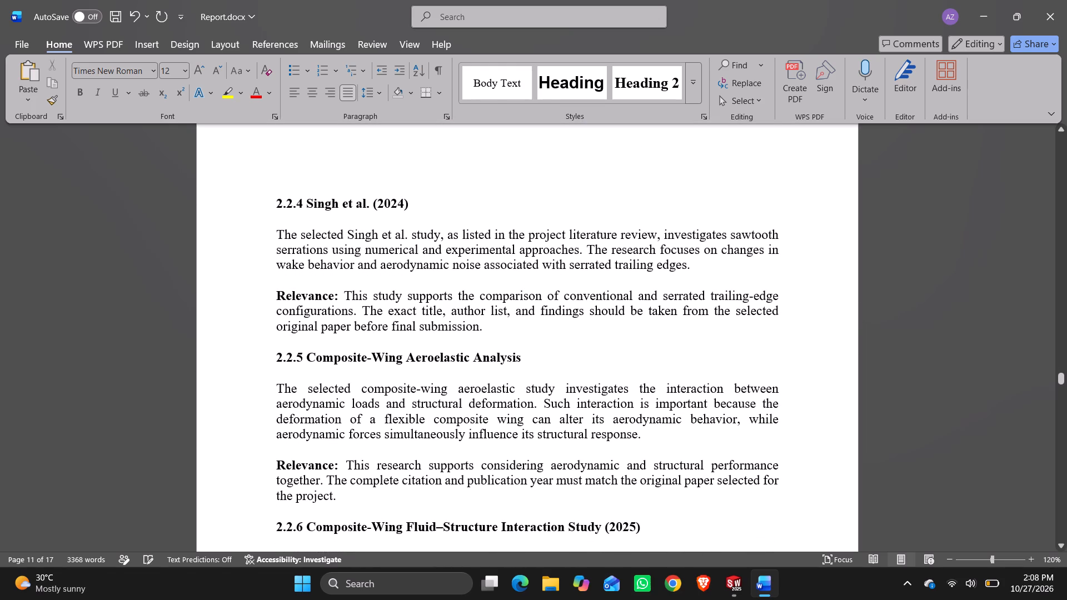
left_click(528, 327)
type("[4]")
Add the citation [5] at the end of the Relevance paragraph in section 2.2.5 Composite-Wing Aeroelastic Analysis.
scroll(528, 327, "down", 1)
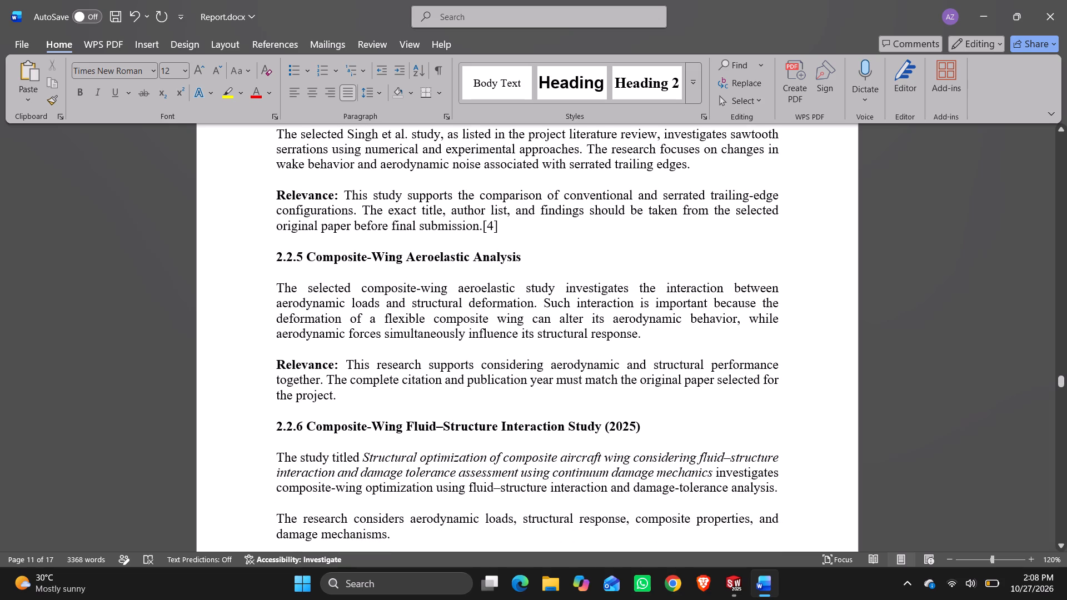
left_click(422, 402)
type("[5]")
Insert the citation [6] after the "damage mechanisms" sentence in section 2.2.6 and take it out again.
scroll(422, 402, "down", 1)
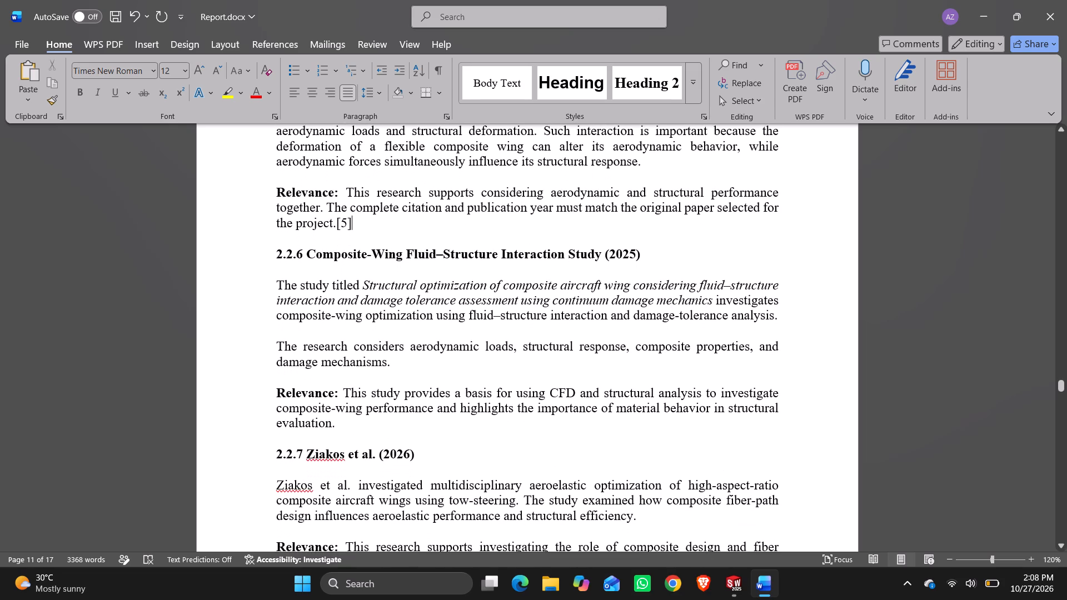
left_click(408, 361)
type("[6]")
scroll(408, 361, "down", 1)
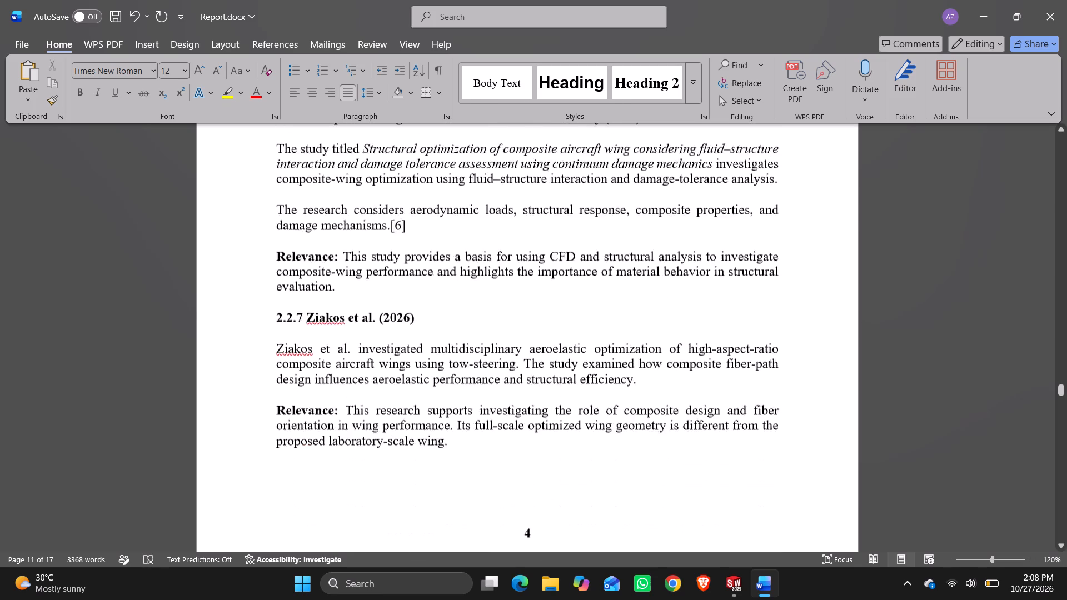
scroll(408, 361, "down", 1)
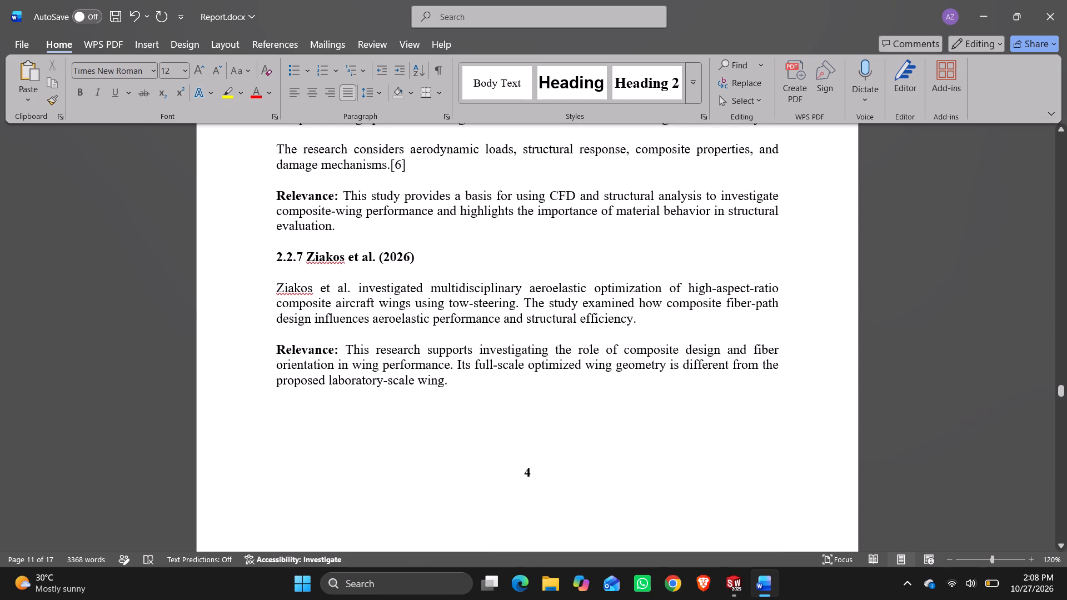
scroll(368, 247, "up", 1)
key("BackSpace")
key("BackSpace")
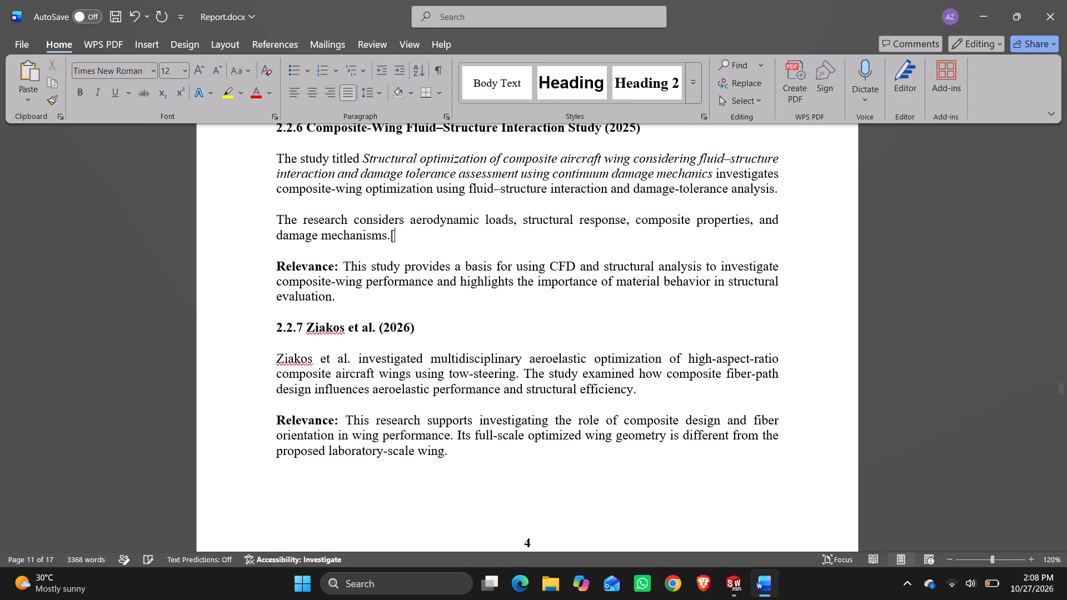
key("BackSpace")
Add the citation [6] at the end of the Relevance paragraph in section 2.2.6 Composite-Wing Fluid–Structure Interaction Study.
left_click(366, 303)
type("[6]")
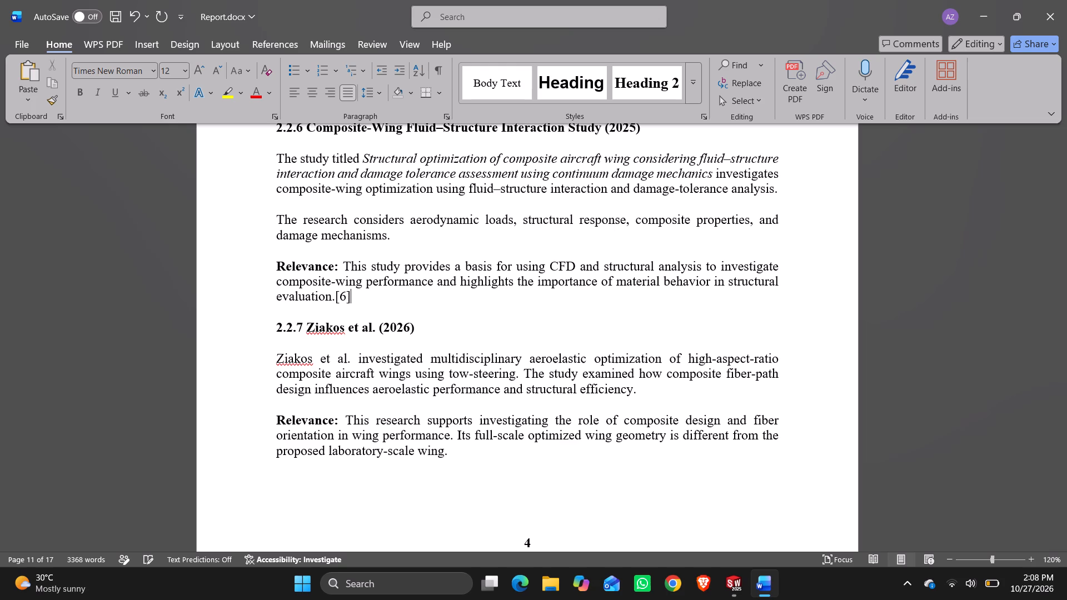
Add the citation [7] at the end of the Relevance paragraph in section 2.2.7 Ziakos et al.
scroll(366, 303, "down", 1)
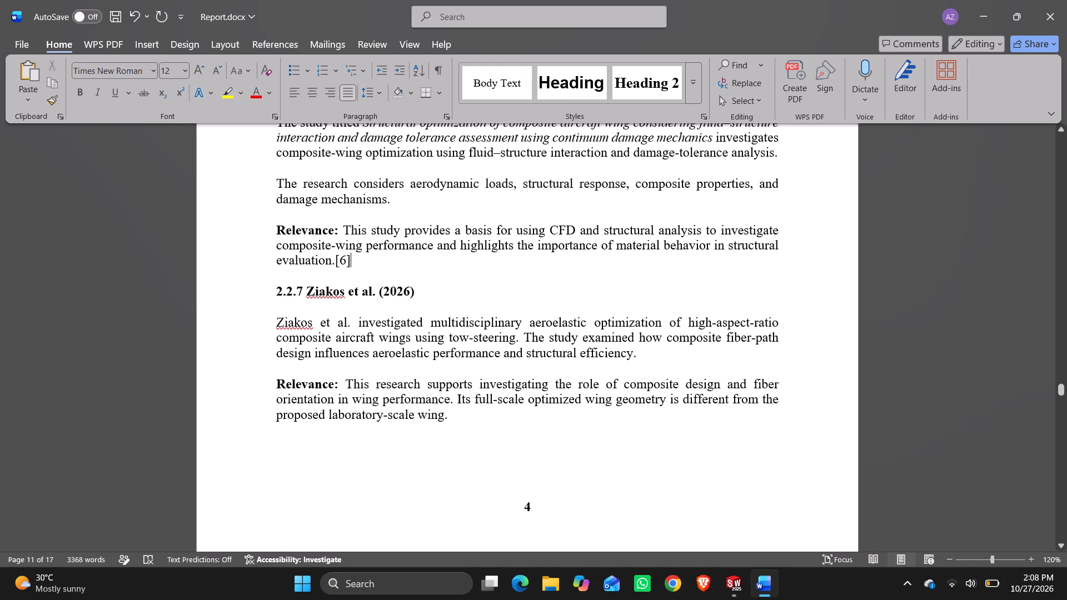
left_click(502, 438)
left_click(468, 420)
type("[7]")
Add the citation [8] at the end of the Relevance paragraph in section 2.2.8 Liu et al.
scroll(468, 420, "down", 4)
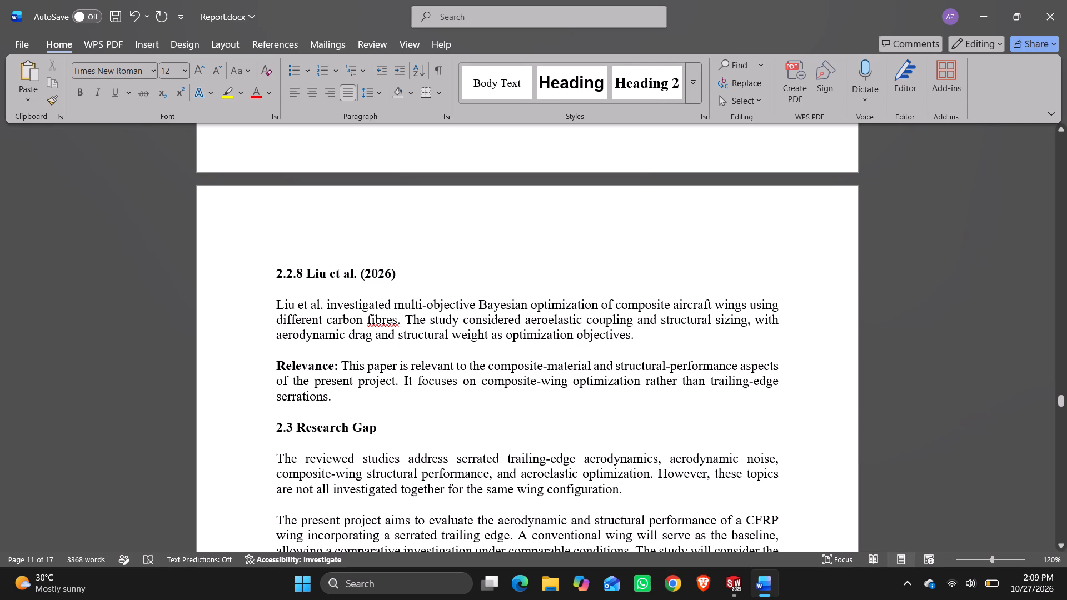
left_click(340, 404)
type("[8]")
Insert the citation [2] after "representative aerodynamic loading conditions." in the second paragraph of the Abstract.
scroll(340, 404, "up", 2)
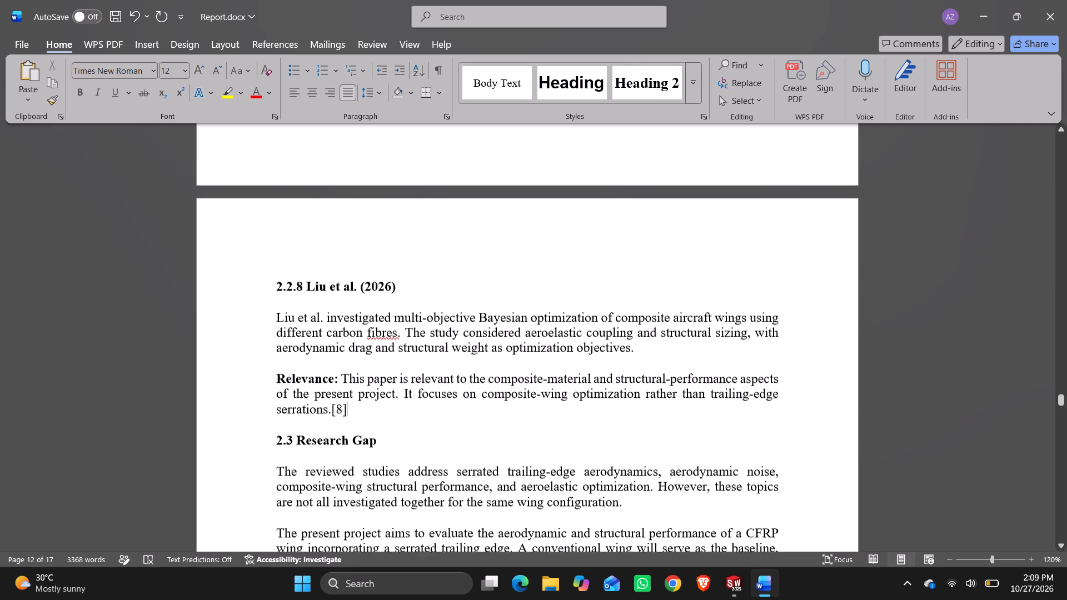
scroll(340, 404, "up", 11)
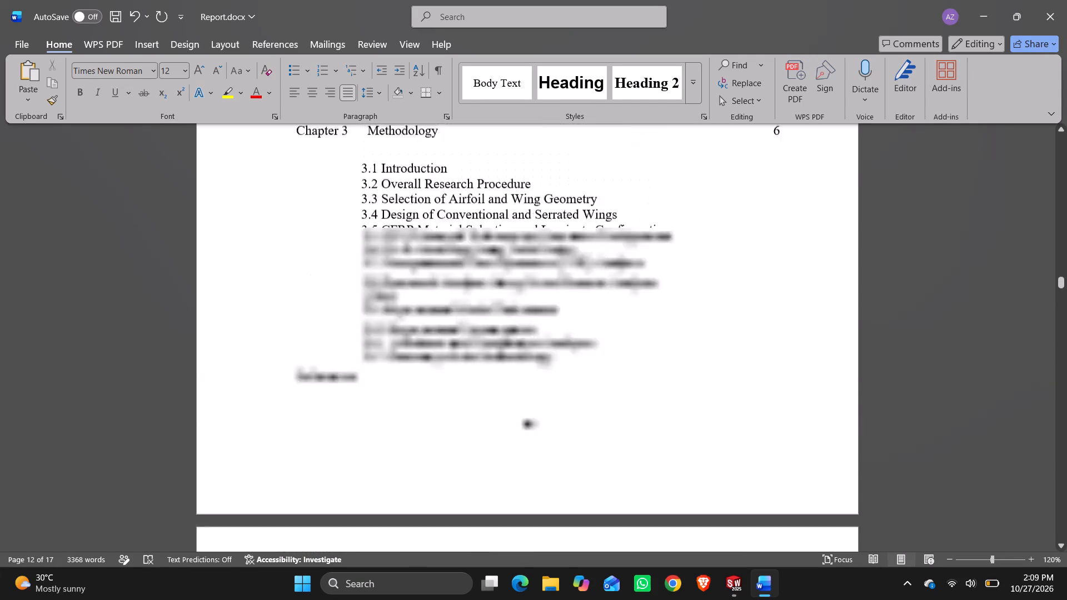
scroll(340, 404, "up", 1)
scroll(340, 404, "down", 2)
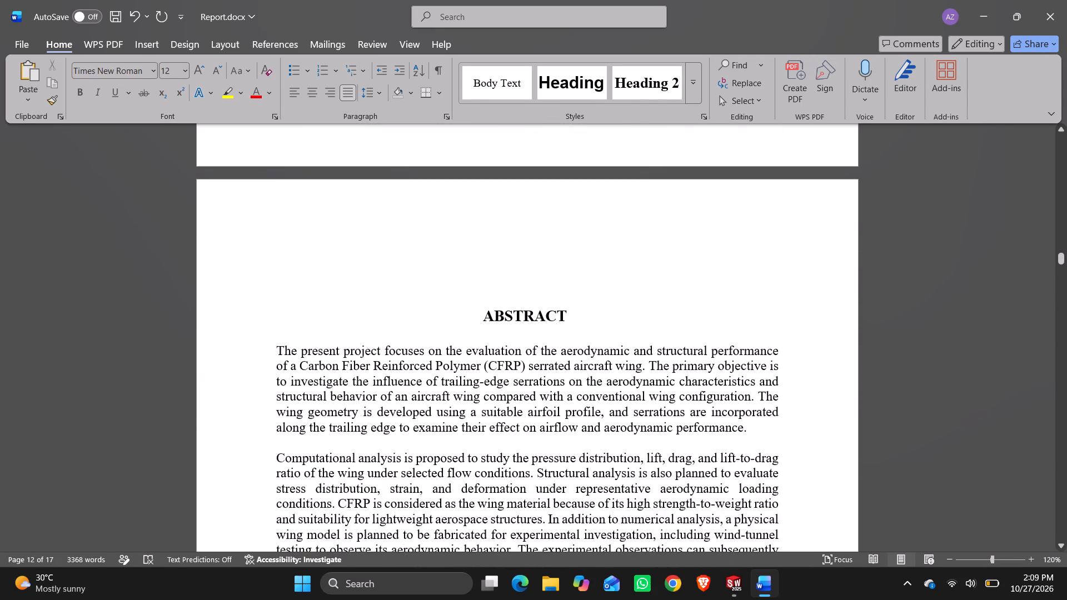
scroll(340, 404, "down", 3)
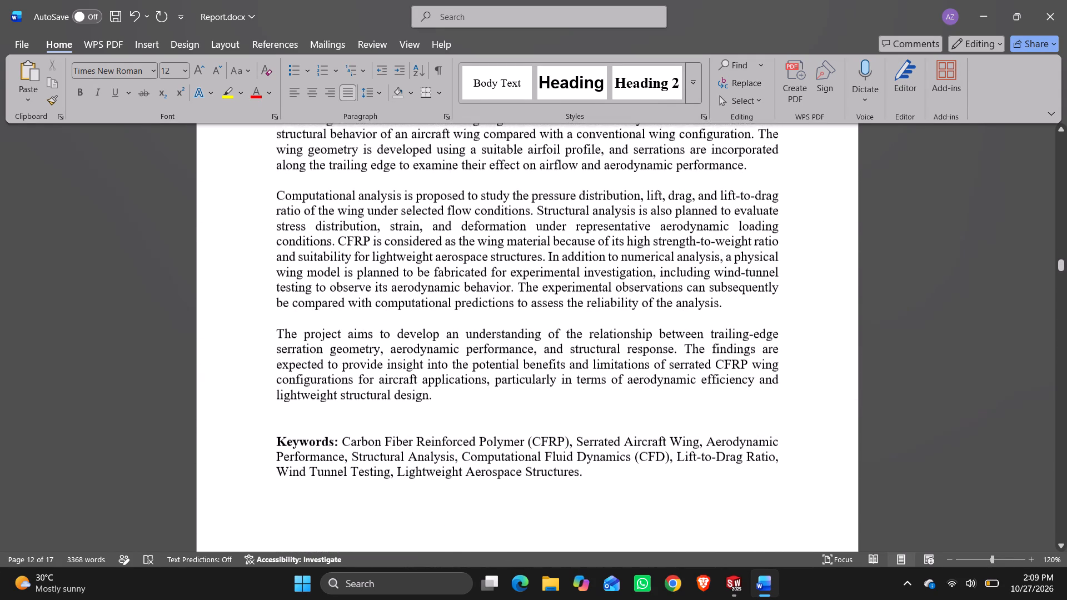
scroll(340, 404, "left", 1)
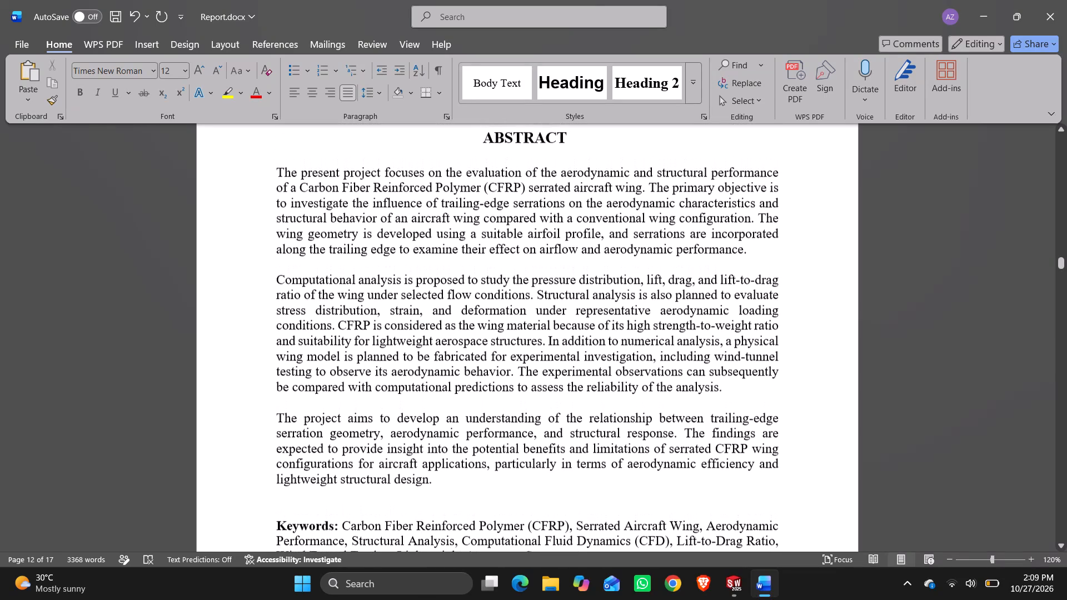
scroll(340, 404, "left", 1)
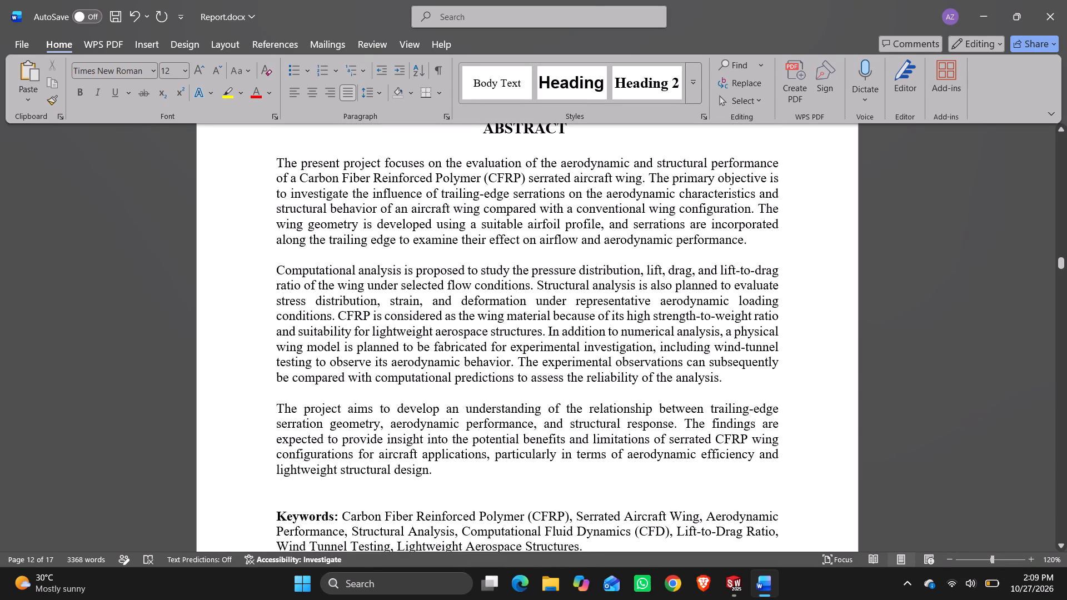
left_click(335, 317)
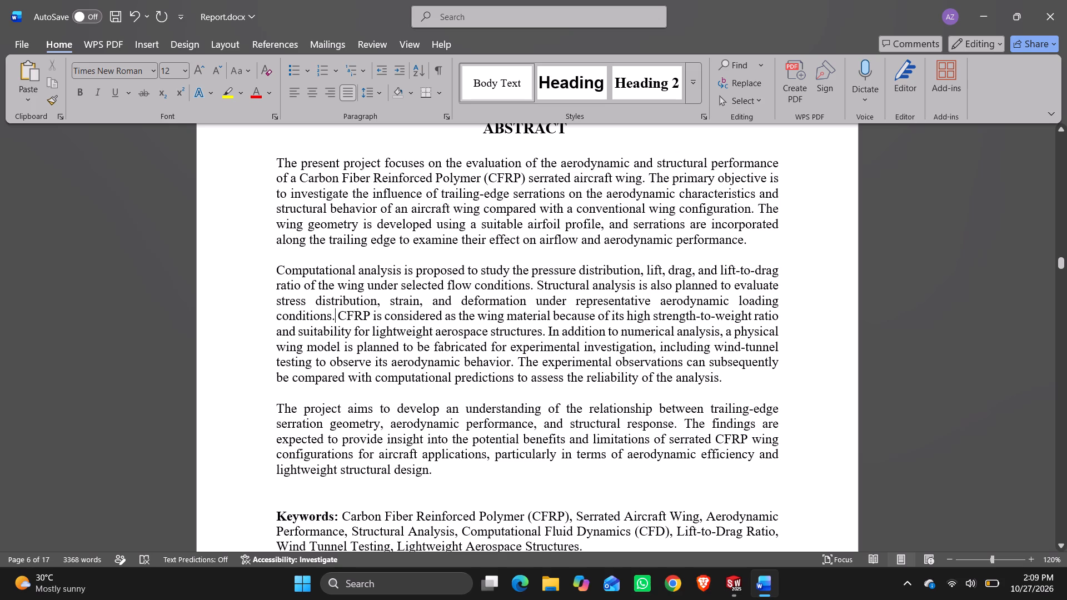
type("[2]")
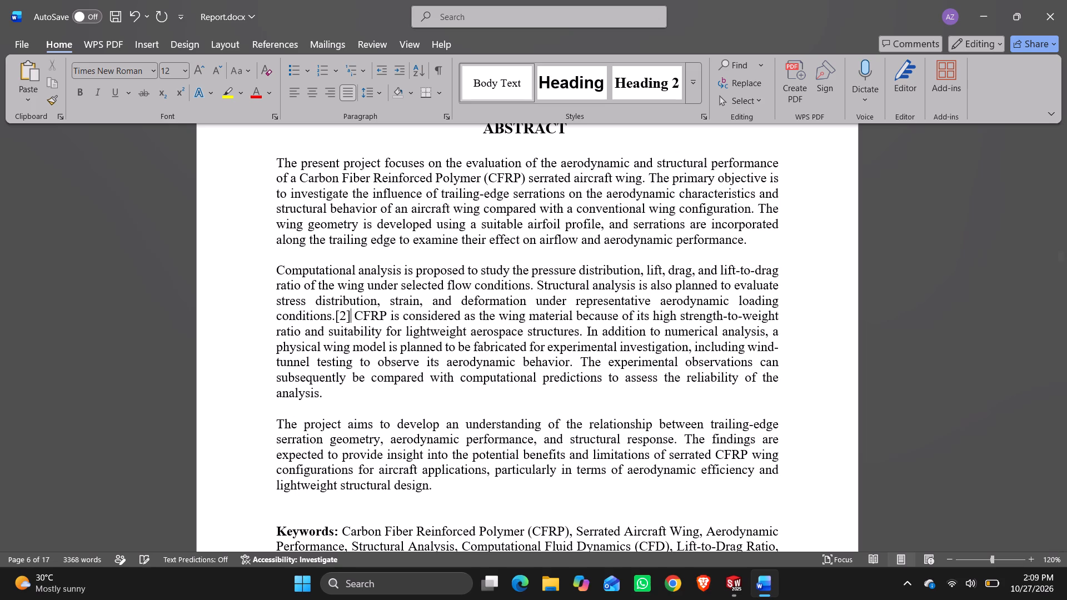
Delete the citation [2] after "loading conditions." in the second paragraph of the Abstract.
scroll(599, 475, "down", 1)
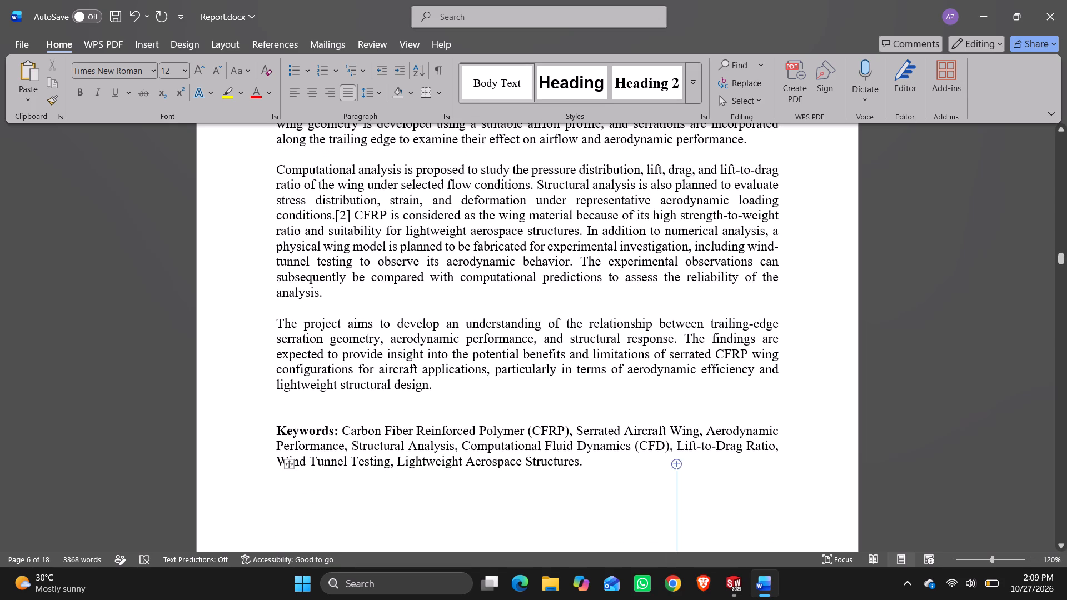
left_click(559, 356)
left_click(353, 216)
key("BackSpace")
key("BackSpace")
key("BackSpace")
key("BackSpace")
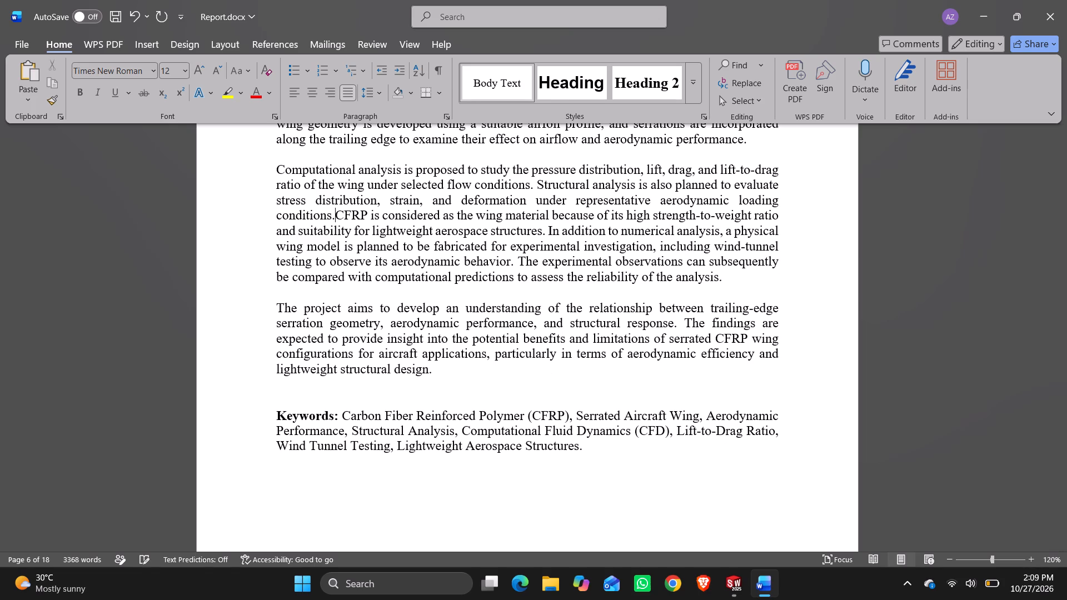
scroll(353, 216, "down", 6)
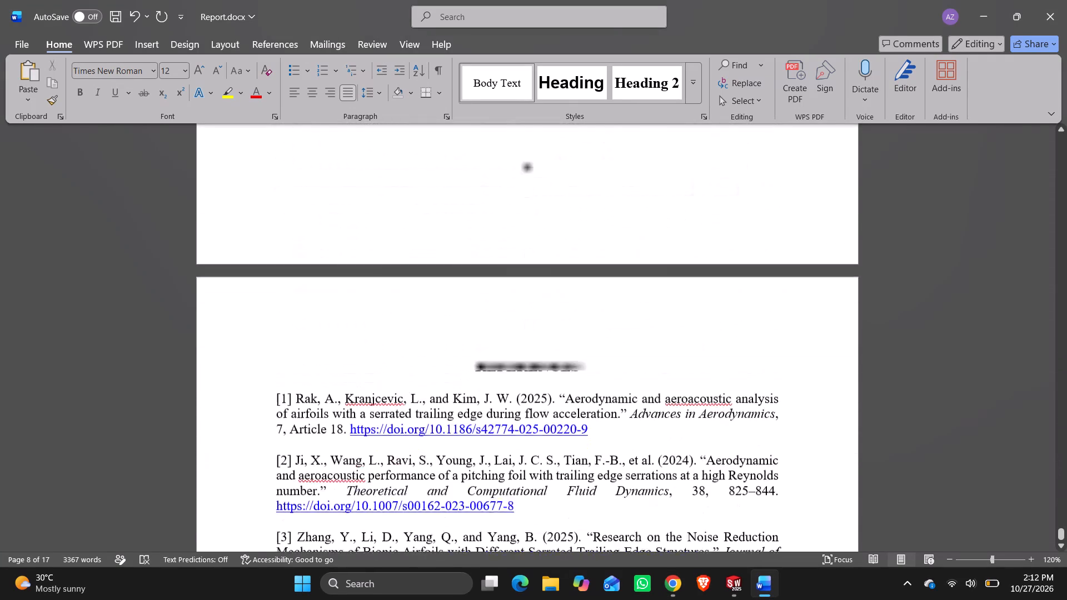
scroll(517, 284, "down", 3)
scroll(517, 284, "up", 2)
scroll(517, 284, "down", 1)
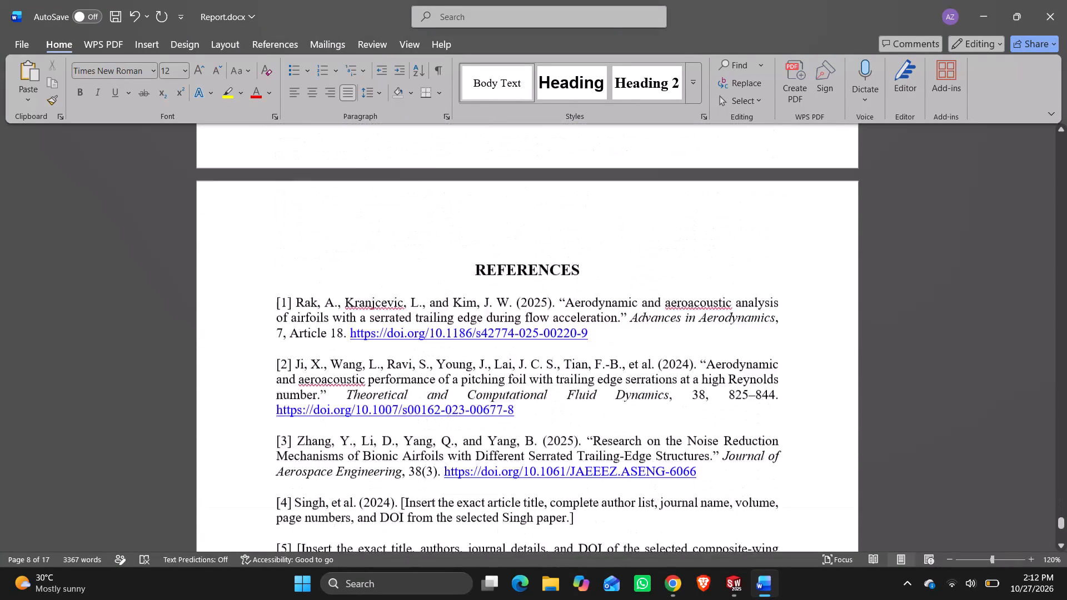
scroll(517, 284, "down", 1)
scroll(607, 355, "down", 1)
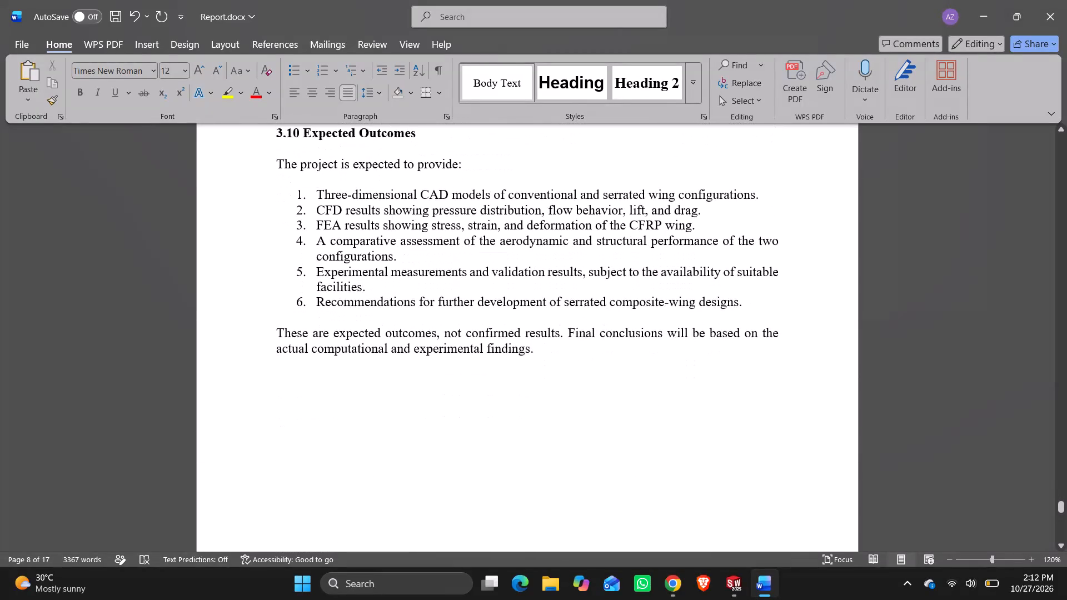
scroll(577, 367, "down", 1)
scroll(582, 316, "down", 2)
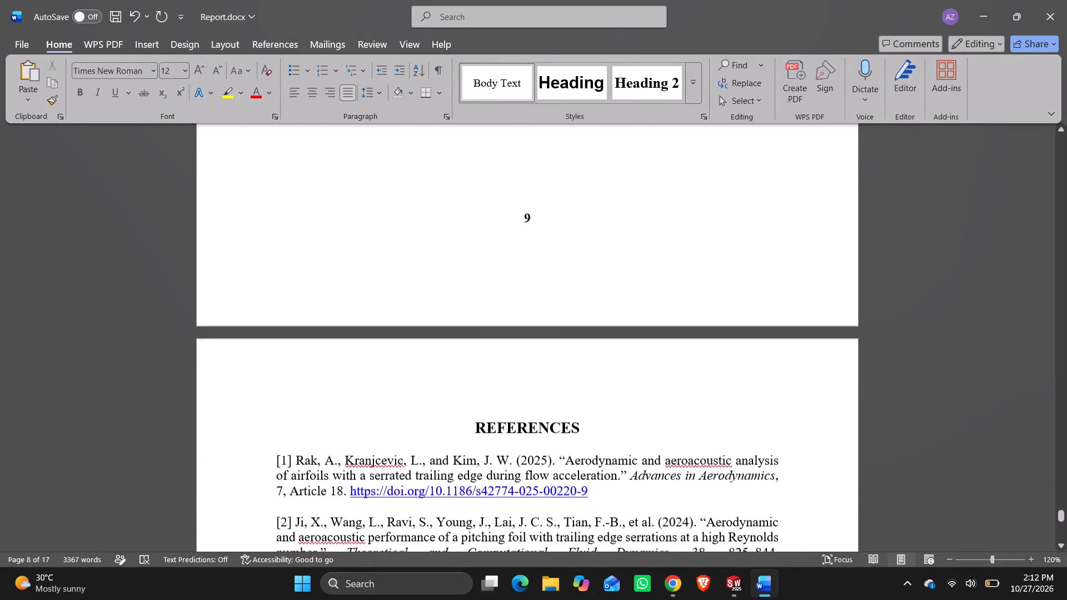
left_click(553, 371)
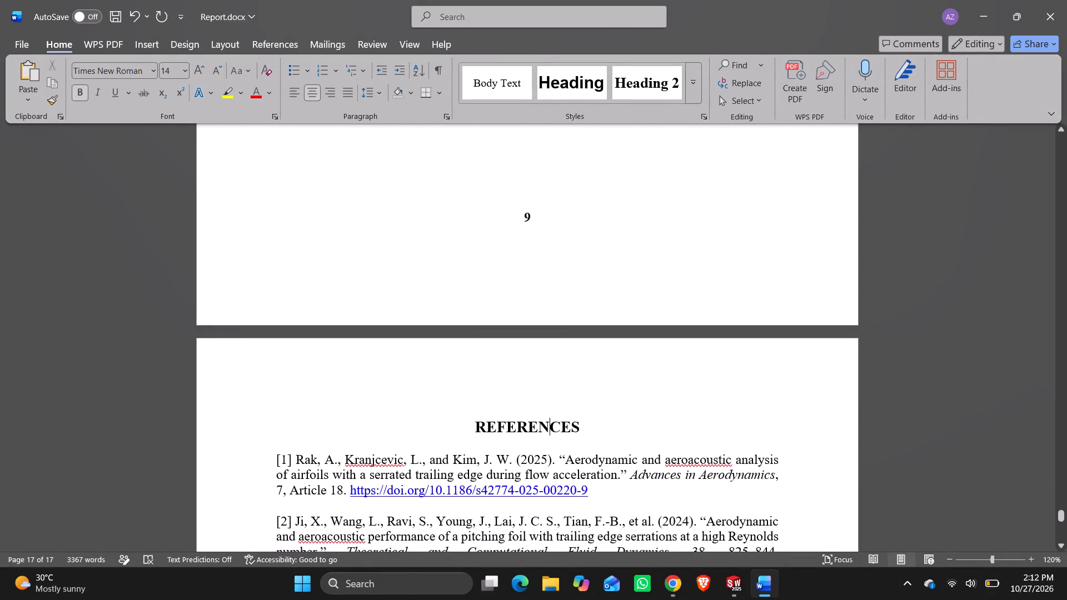
left_click(461, 427)
key("Return")
key("Return")
key("Return")
key("Return")
key("Return")
key("Return")
key("Return")
key("Return")
key("Return")
key("Return")
key("Return")
key("Return")
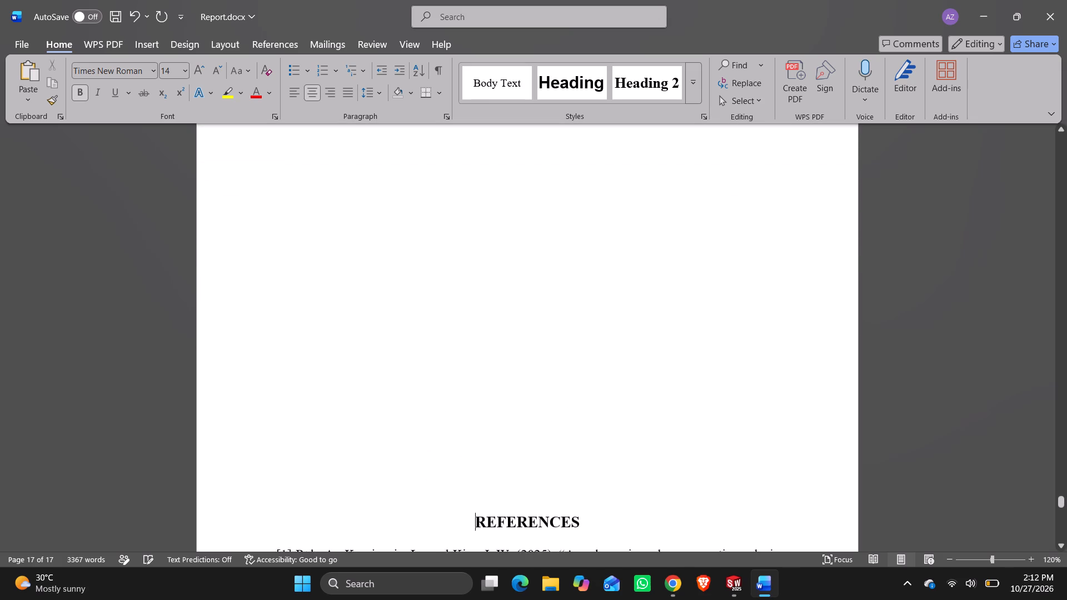
Paste the copied Methodology Flow Chart as a picture at the top of the blank space before REFERENCES.
scroll(407, 404, "up", 1)
left_click(470, 259)
scroll(470, 259, "up", 1)
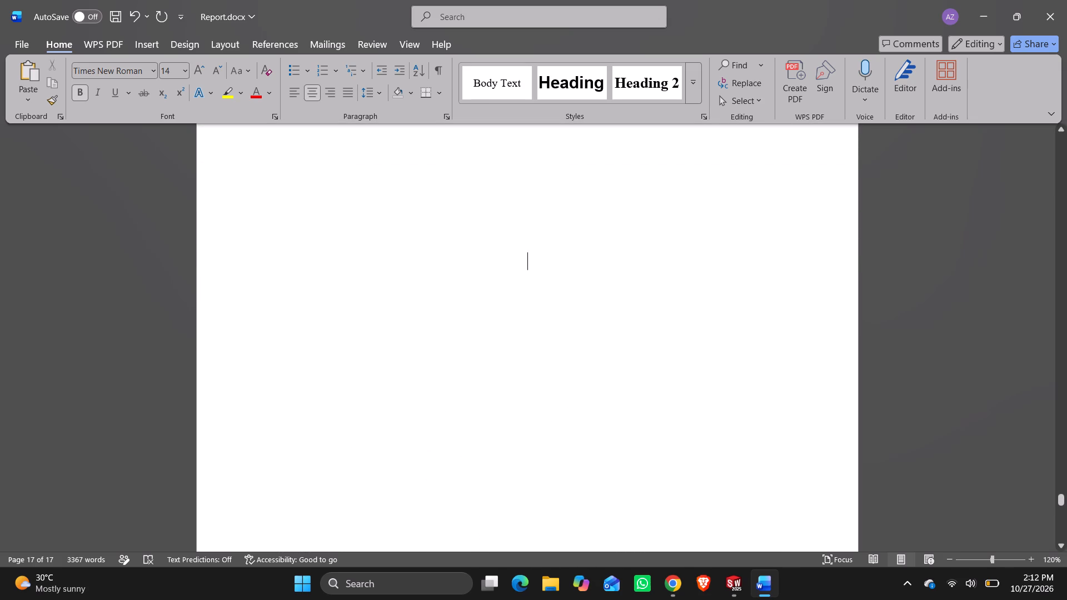
left_click(416, 197)
scroll(416, 197, "up", 1)
left_click(445, 235)
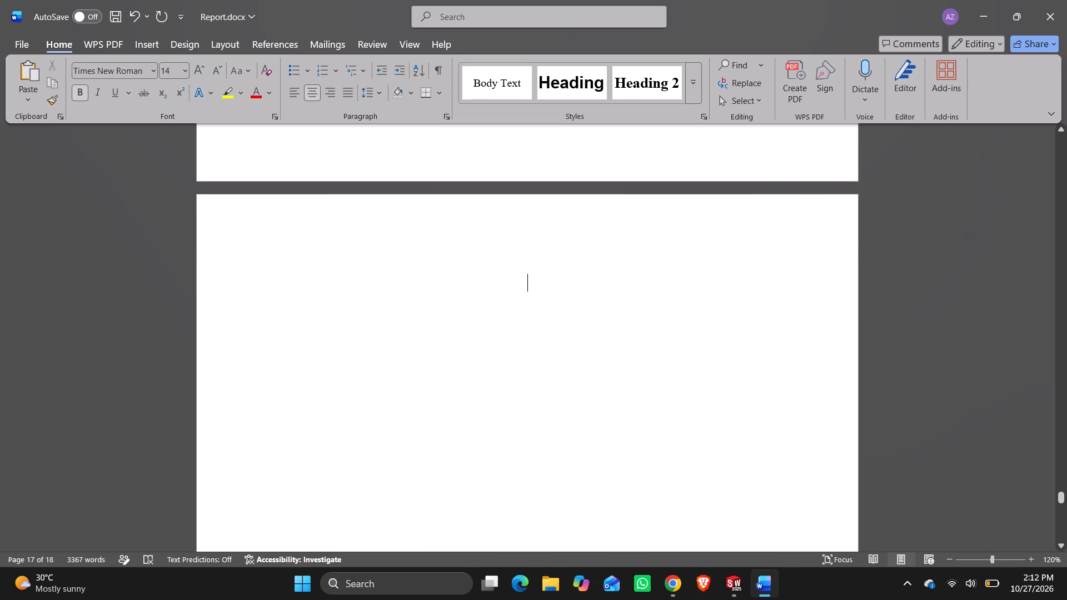
key("ctrl+v")
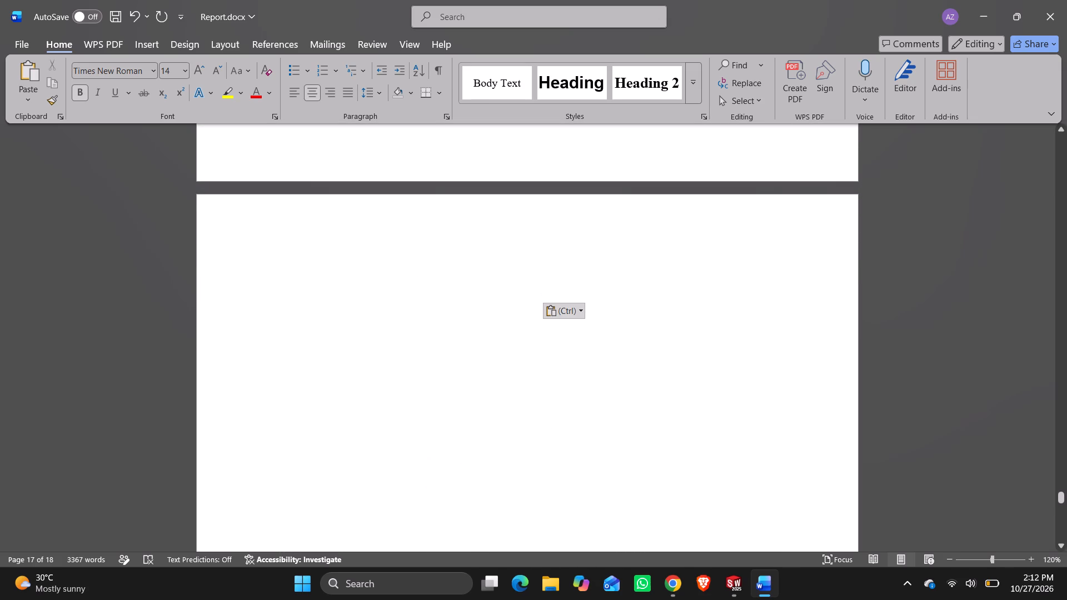
left_click(554, 308)
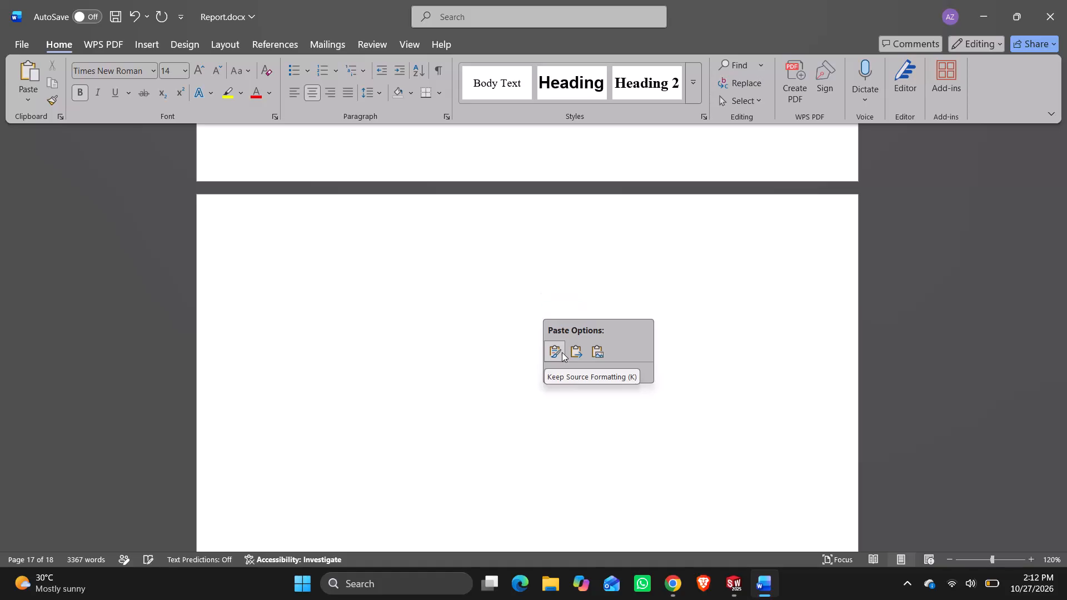
left_click(664, 243)
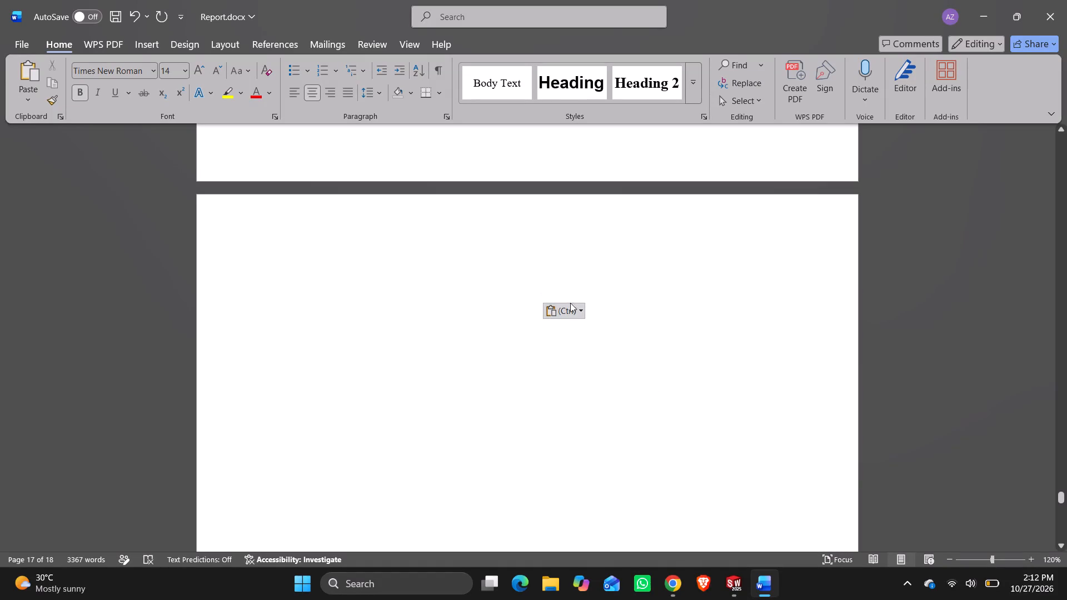
left_click(573, 313)
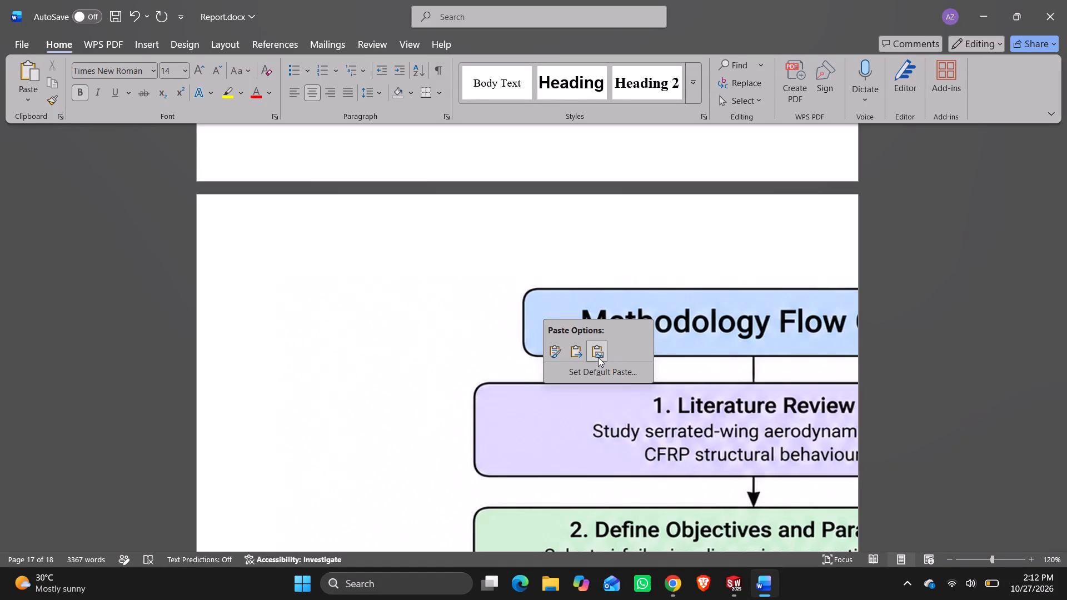
left_click(598, 357)
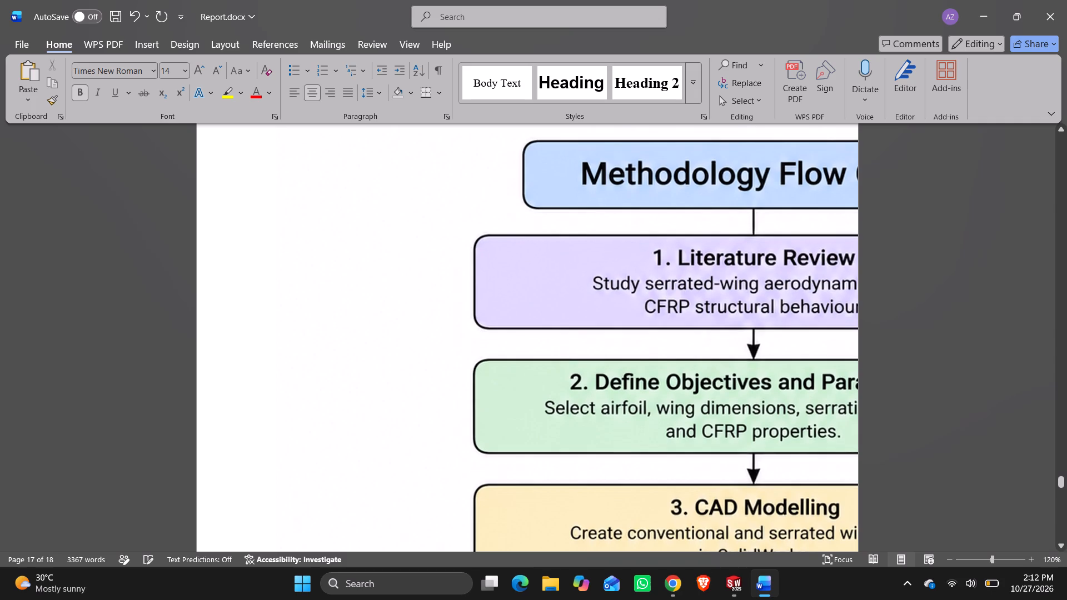
Shrink the oversized Methodology Flow Chart picture proportionally until its full width fits between the page margins.
scroll(687, 351, "down", 1, "ctrl")
scroll(585, 306, "down", 2, "ctrl")
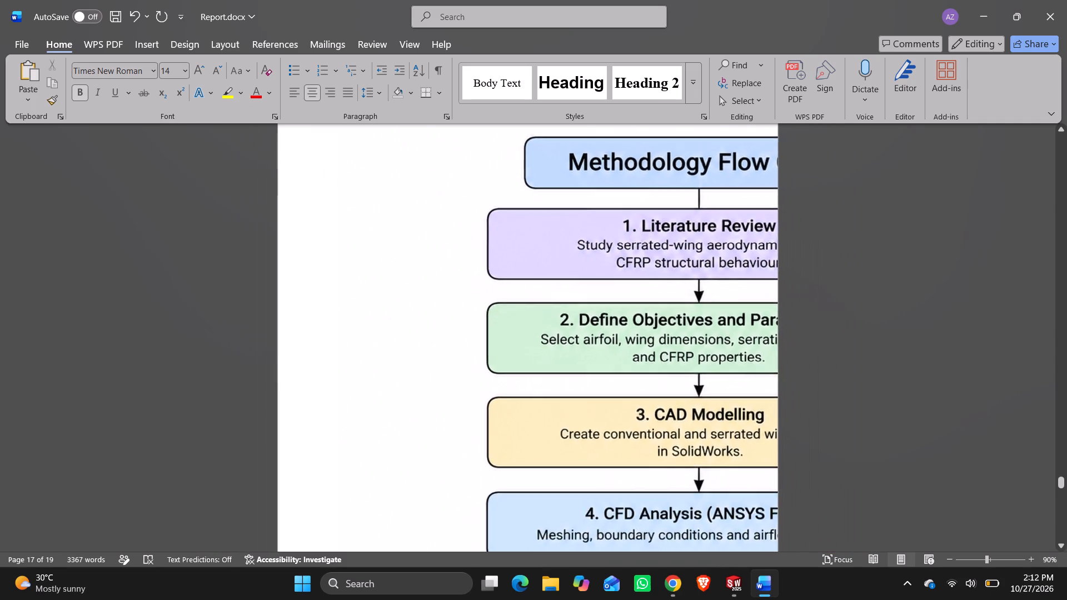
scroll(585, 306, "down", 3)
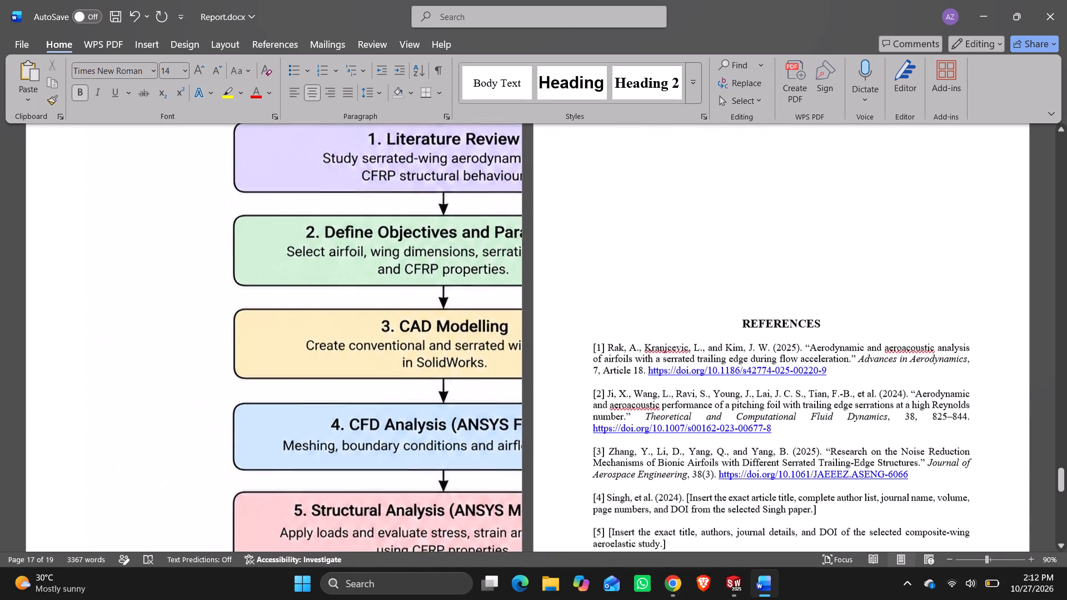
scroll(585, 306, "up", 2, "ctrl")
left_click(415, 288)
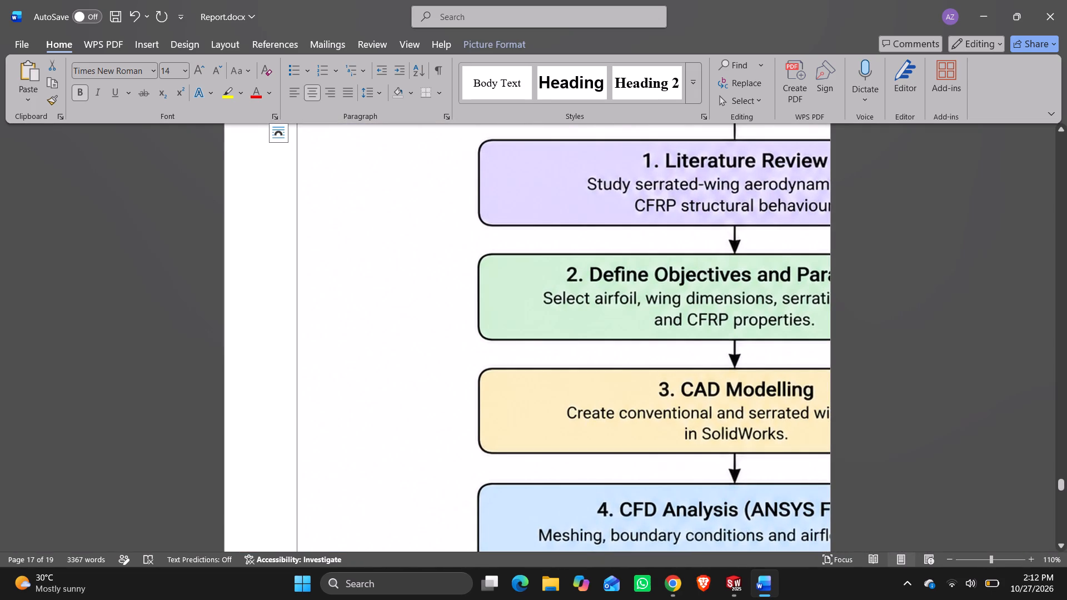
scroll(330, 227, "up", 1)
left_click_drag(297, 228, 689, 449)
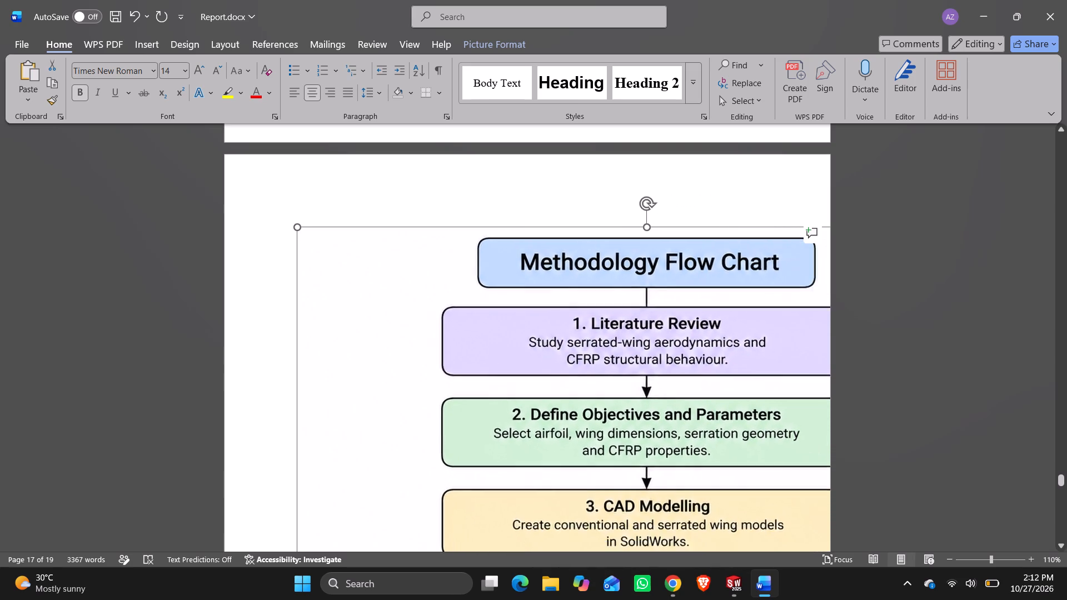
left_click_drag(689, 449, 945, 599)
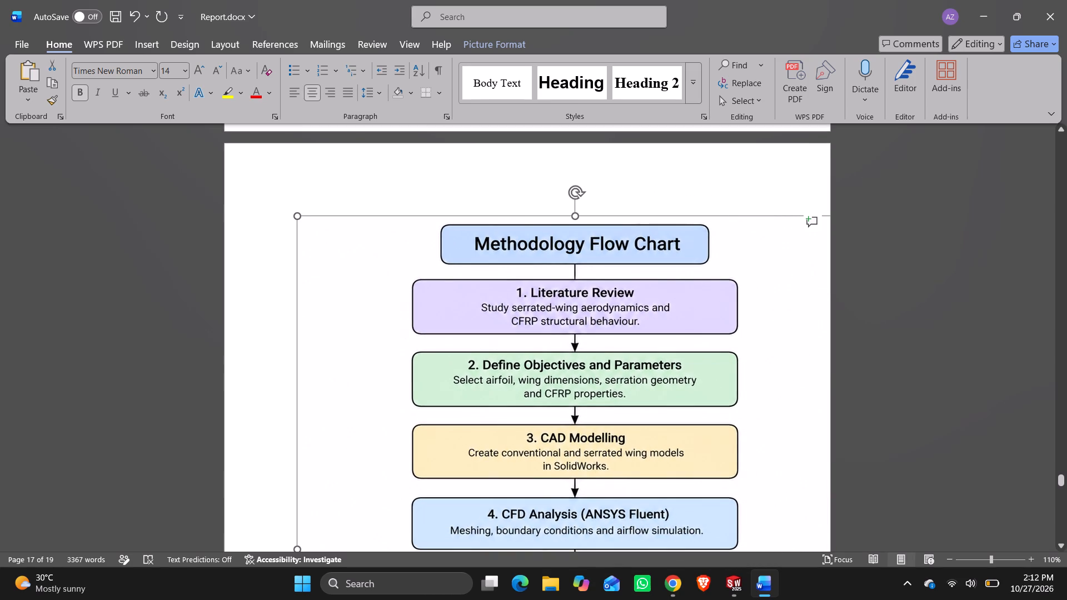
left_click_drag(945, 599, 762, 585)
left_click_drag(296, 216, 481, 338)
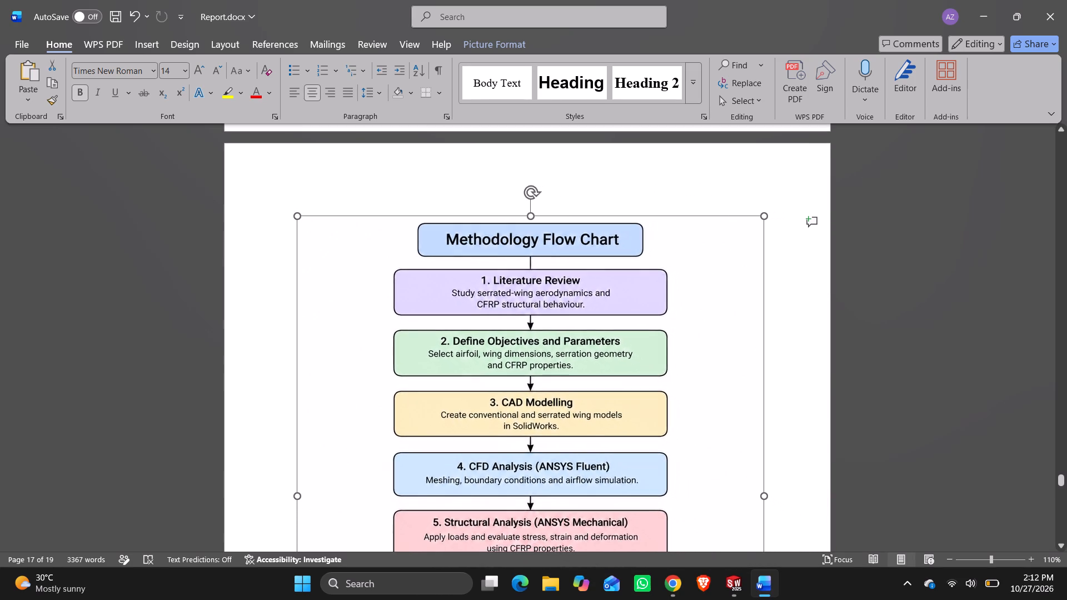
left_click_drag(481, 338, 482, 339)
Delete the surplus blank lines between the flow chart and REFERENCES, keeping enough spacing for the heading to start on a new page.
scroll(482, 339, "down", 6)
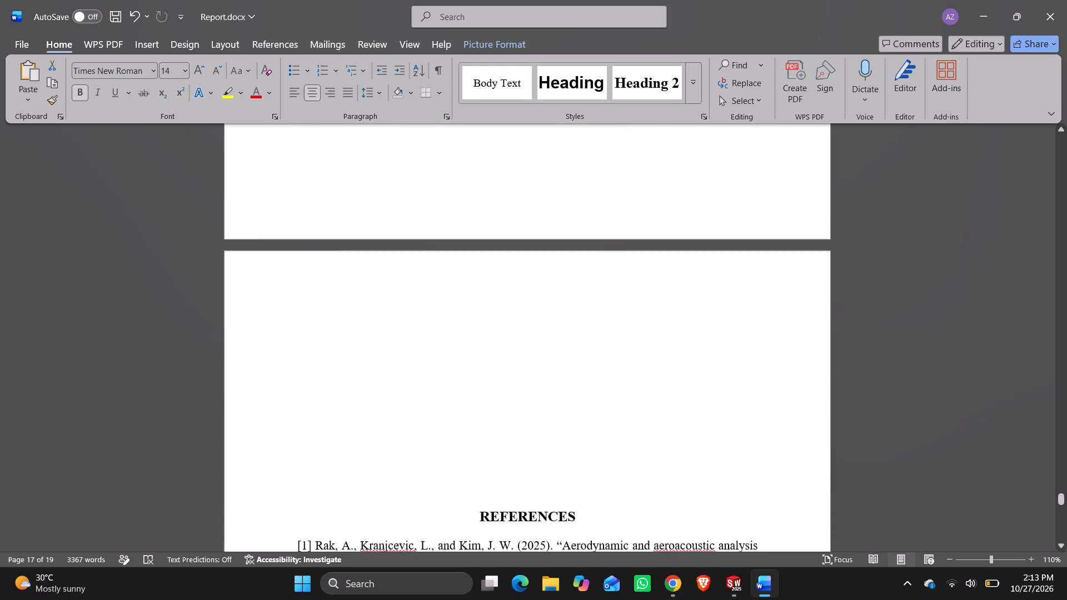
scroll(482, 339, "down", 1)
left_click(483, 446)
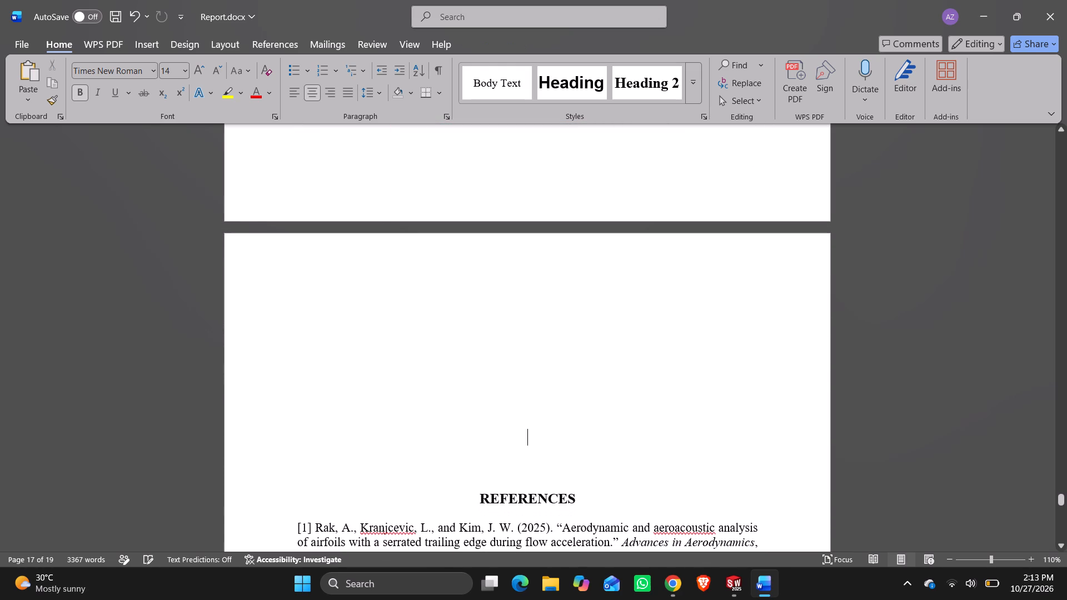
key("BackSpace")
key("BackSpace")
key("BackSpace")
key("BackSpace")
key("BackSpace")
key("BackSpace")
key("BackSpace")
key("BackSpace")
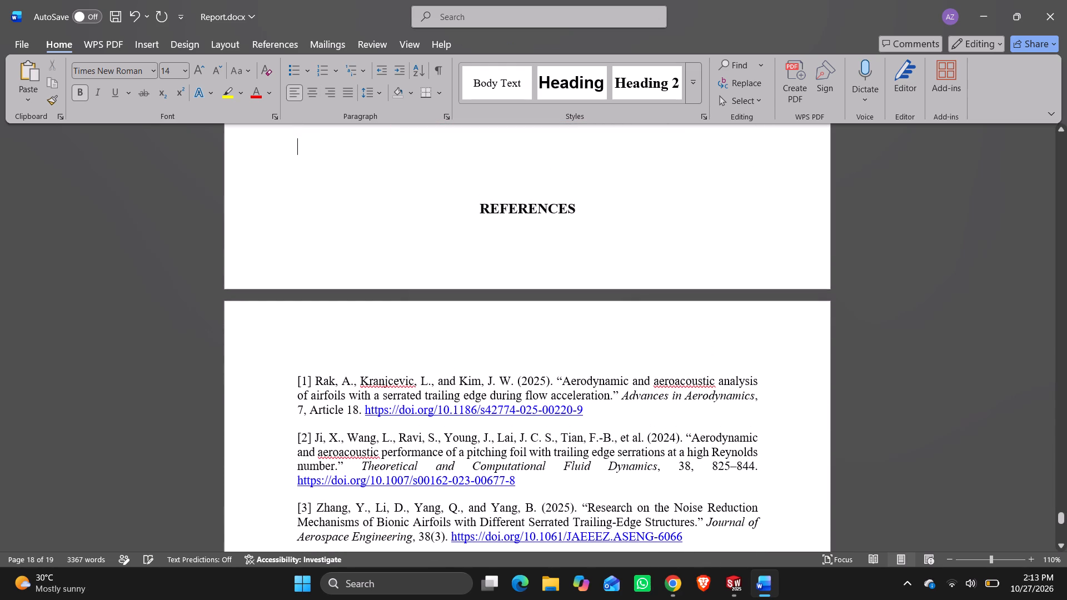
key("Return")
scroll(483, 446, "up", 2)
left_click_drag(641, 599, 621, 564)
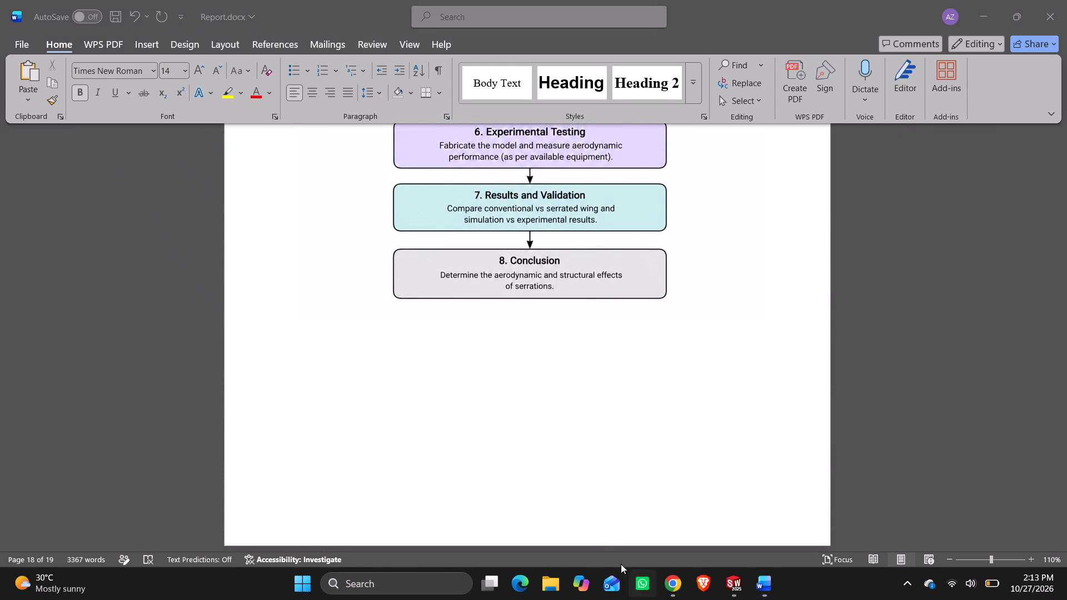
left_click_drag(621, 564, 575, 484)
left_click(507, 448)
Change the page number at the bottom of the references page to 11.
scroll(507, 448, "down", 7)
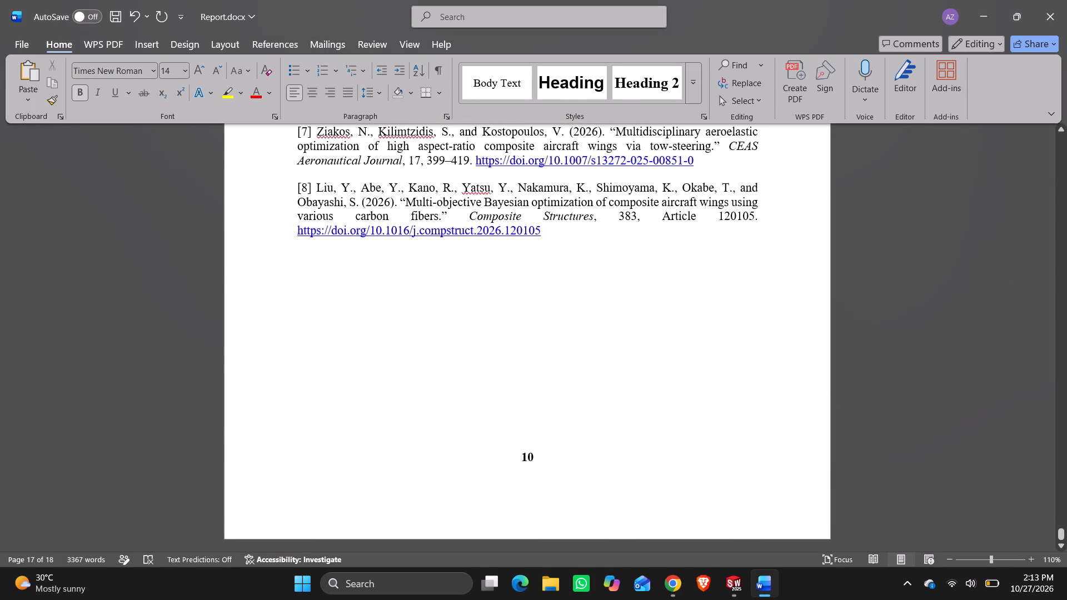
scroll(550, 441, "down", 1)
left_click(535, 461)
key("BackSpace")
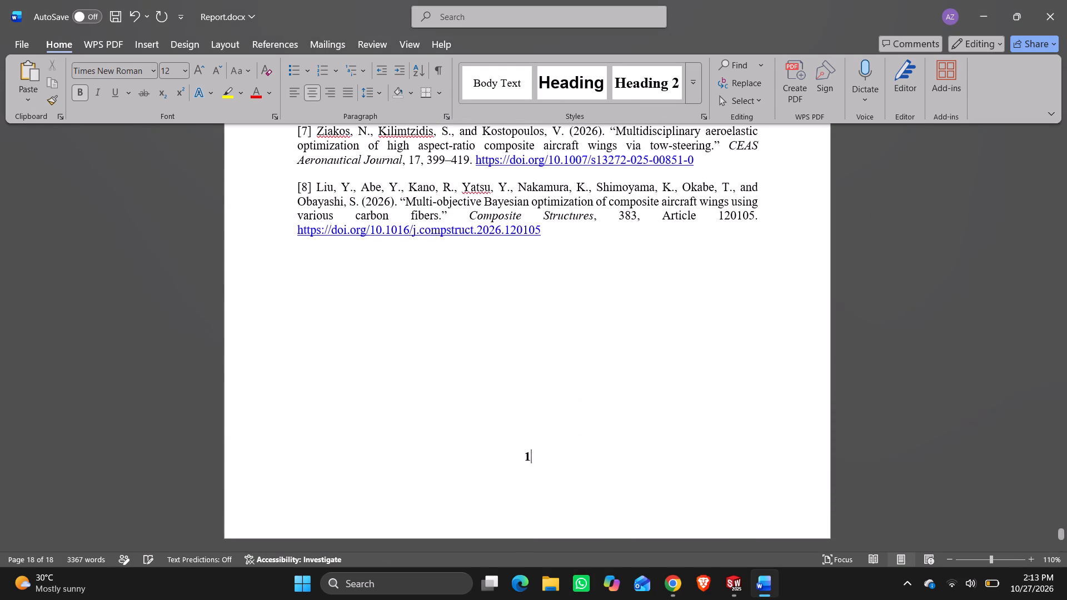
key("1")
Add the page number 10 below the flow chart near the bottom of its page.
scroll(535, 461, "up", 5)
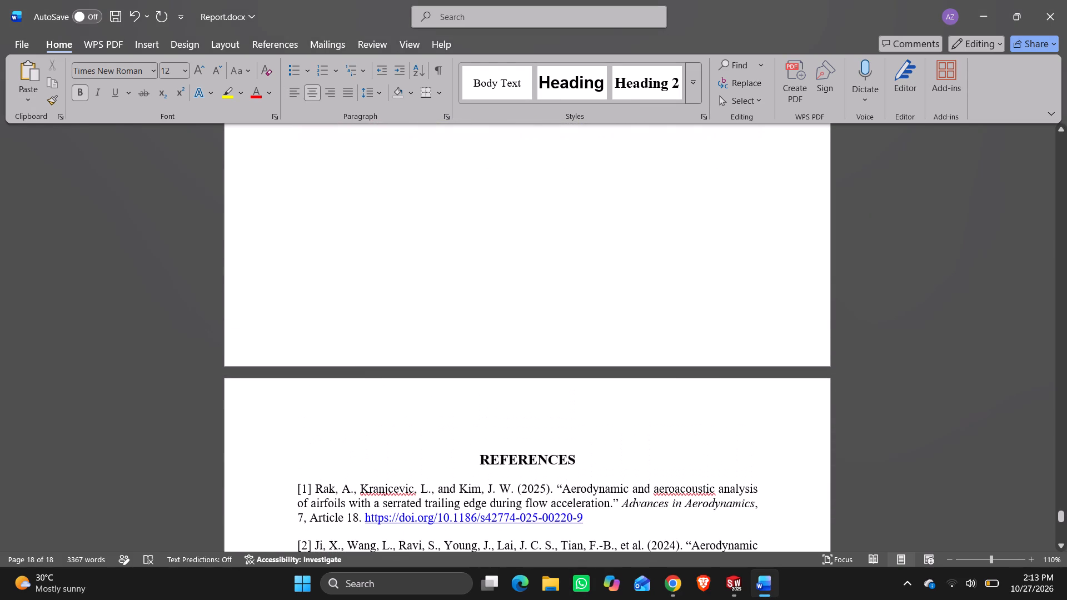
left_click(520, 308)
type("10")
Review the report back to the Declaration, checking page numbers and the chapter and References entries on the Contents page.
scroll(520, 308, "up", 5)
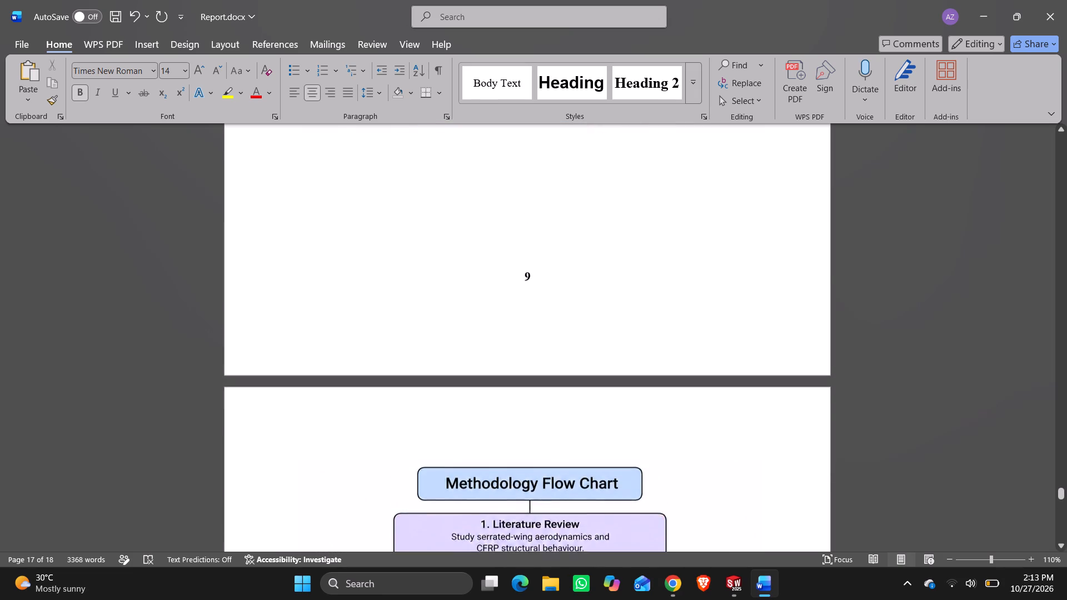
scroll(520, 308, "up", 7)
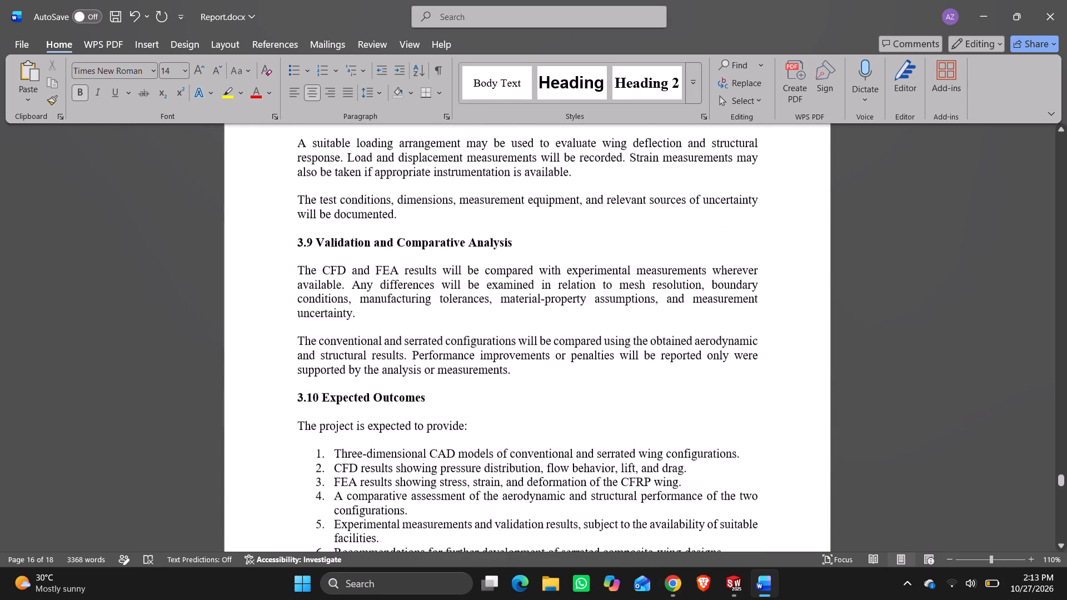
scroll(520, 308, "up", 9)
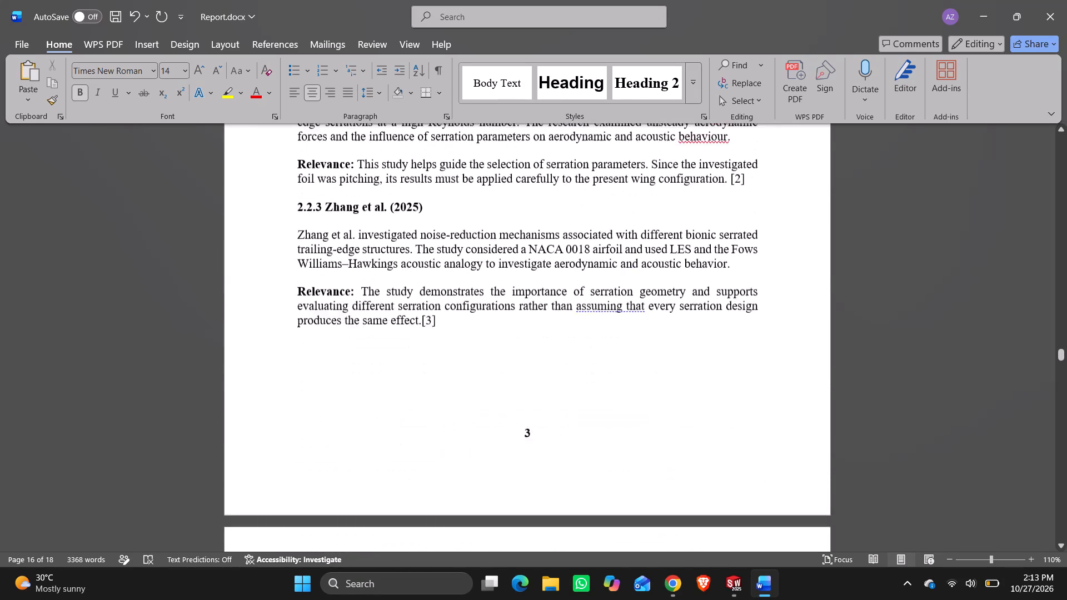
scroll(520, 308, "up", 10)
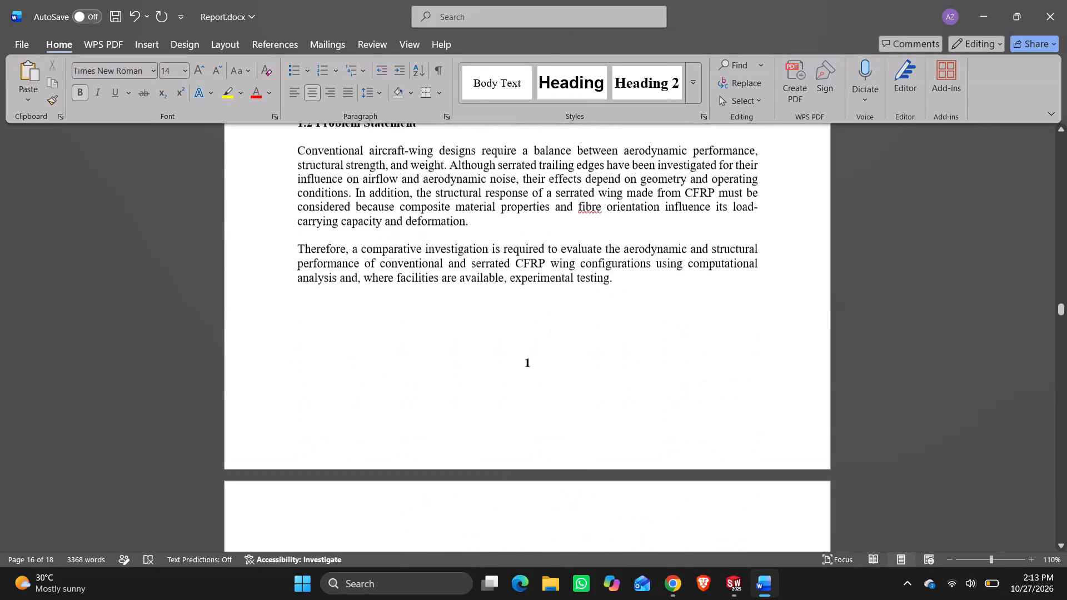
scroll(520, 308, "up", 14)
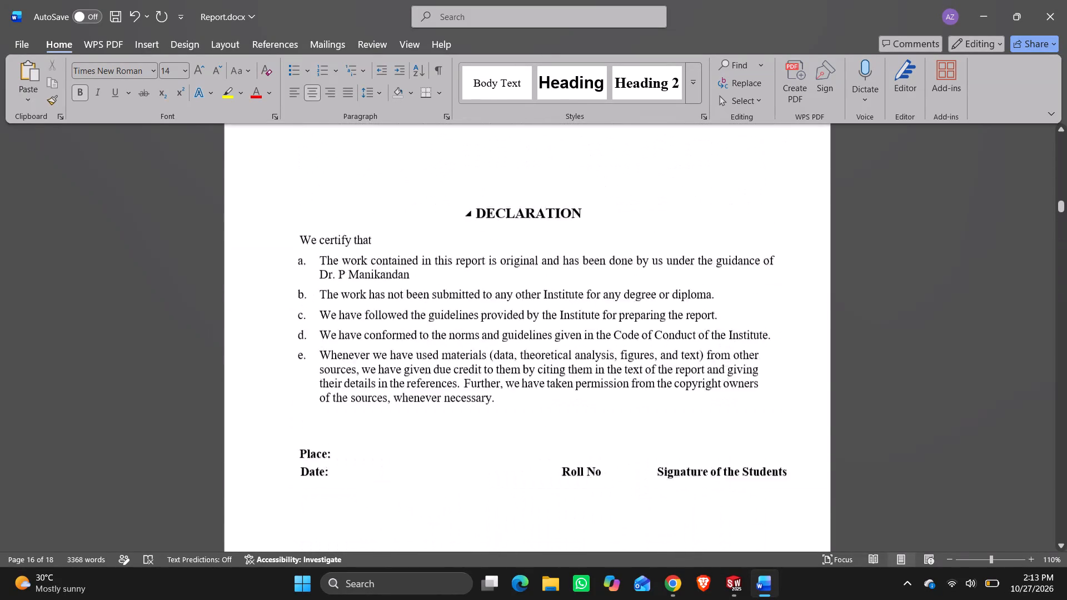
scroll(520, 308, "up", 2)
scroll(520, 308, "down", 5)
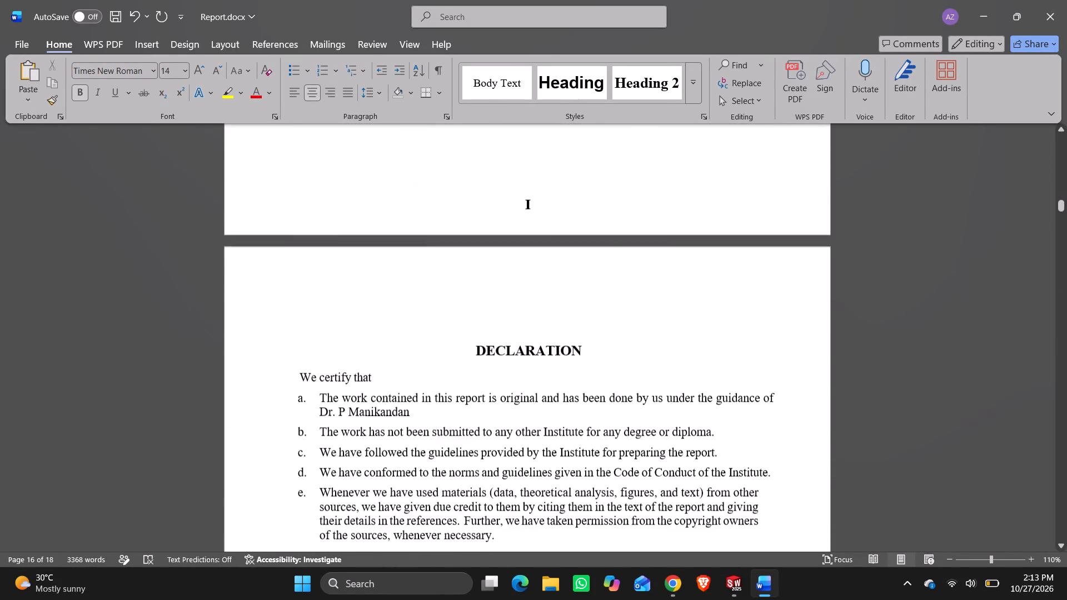
scroll(520, 308, "down", 8)
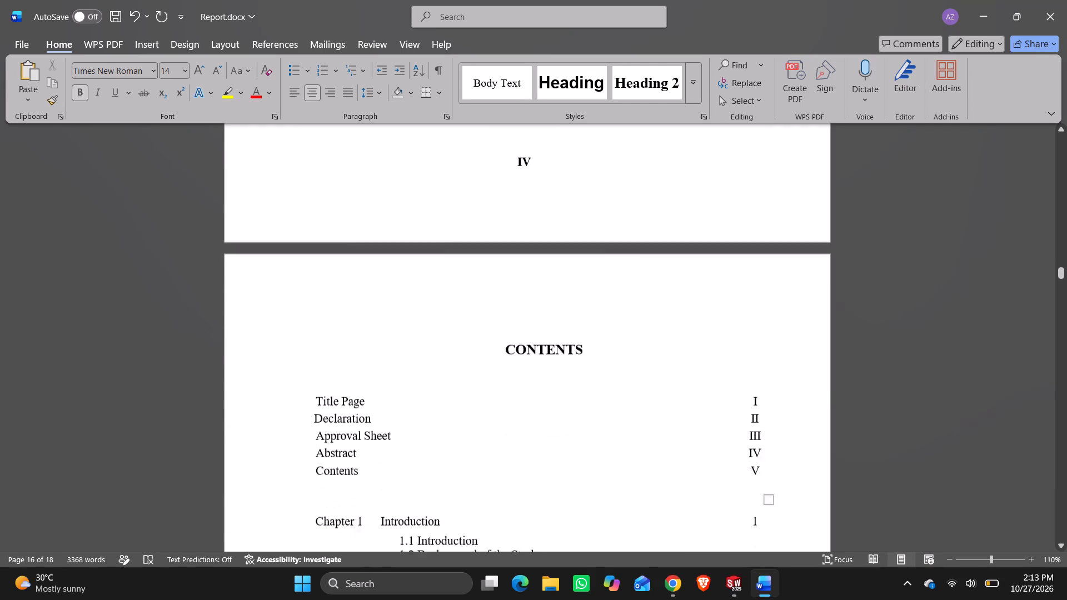
scroll(520, 308, "down", 1)
scroll(770, 402, "down", 1)
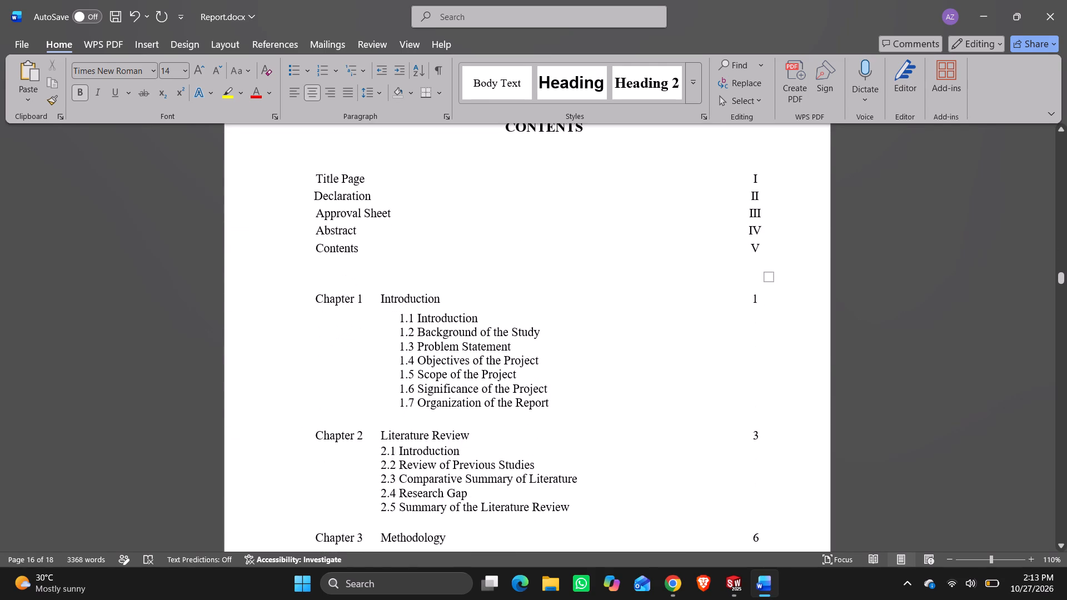
scroll(770, 432, "down", 2)
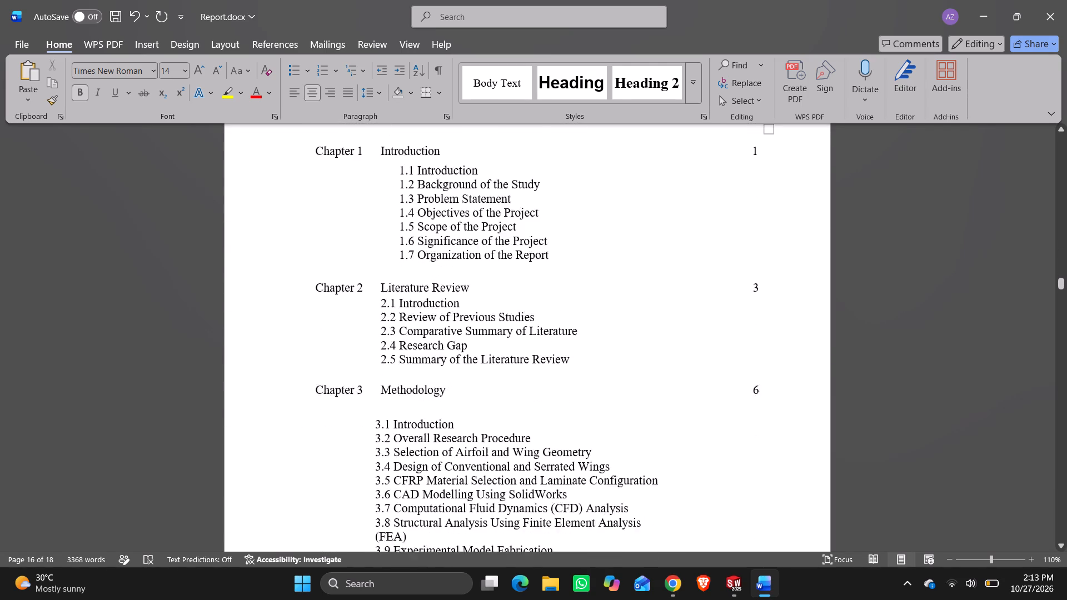
scroll(772, 427, "down", 1)
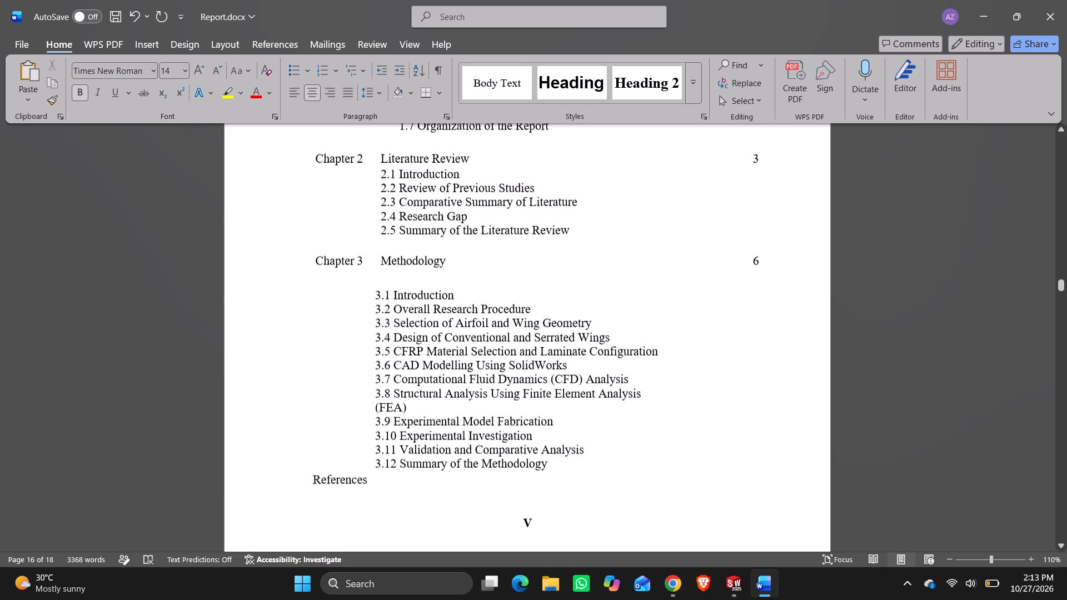
scroll(656, 318, "down", 1)
scroll(739, 266, "down", 1)
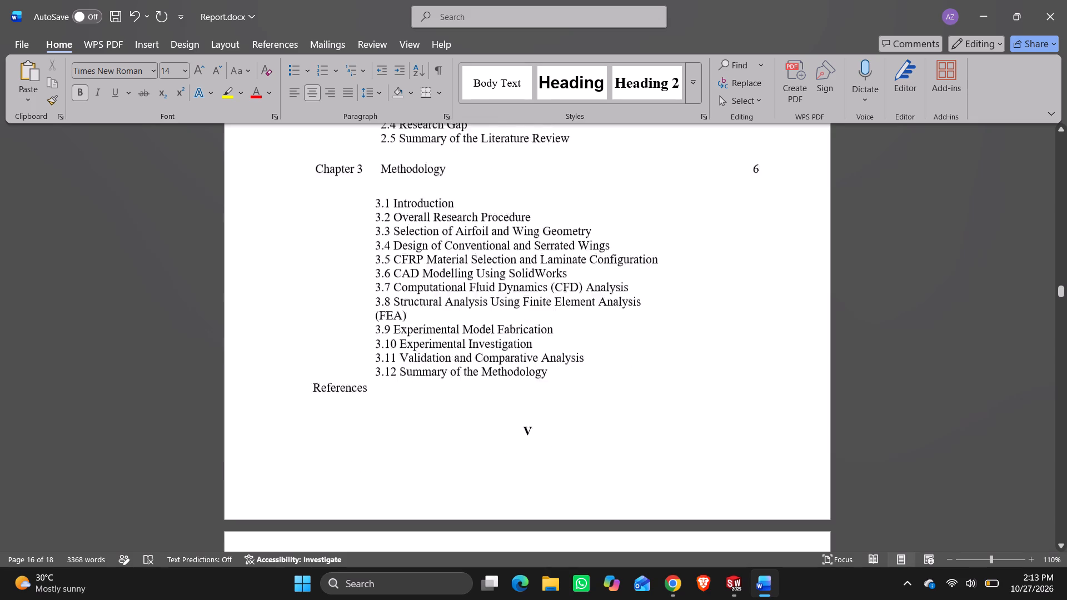
scroll(739, 266, "down", 1)
scroll(739, 266, "down", 20)
scroll(739, 266, "down", 1)
Apply the suggested wording "conditions investigated" to the flagged phrase in section 2.2.1 Rak et al. (2025).
scroll(739, 266, "up", 4)
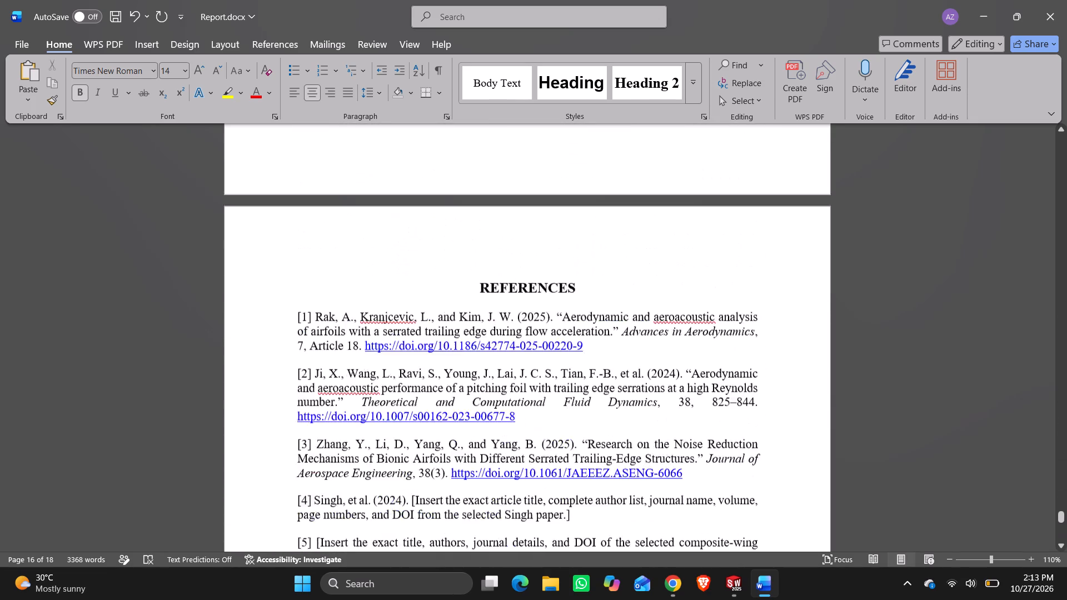
scroll(739, 266, "up", 12)
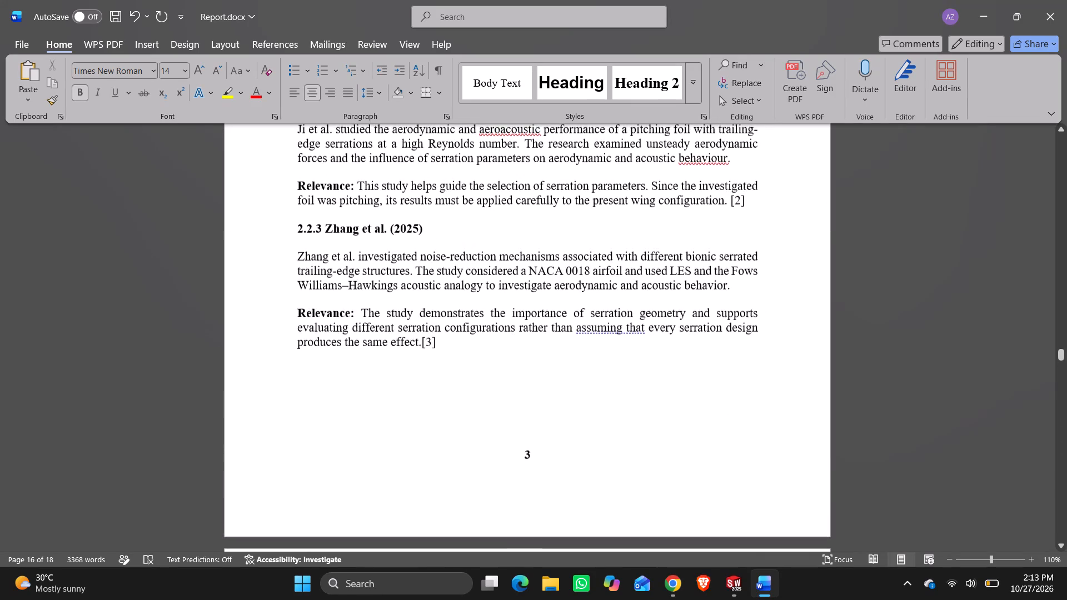
scroll(739, 266, "up", 2)
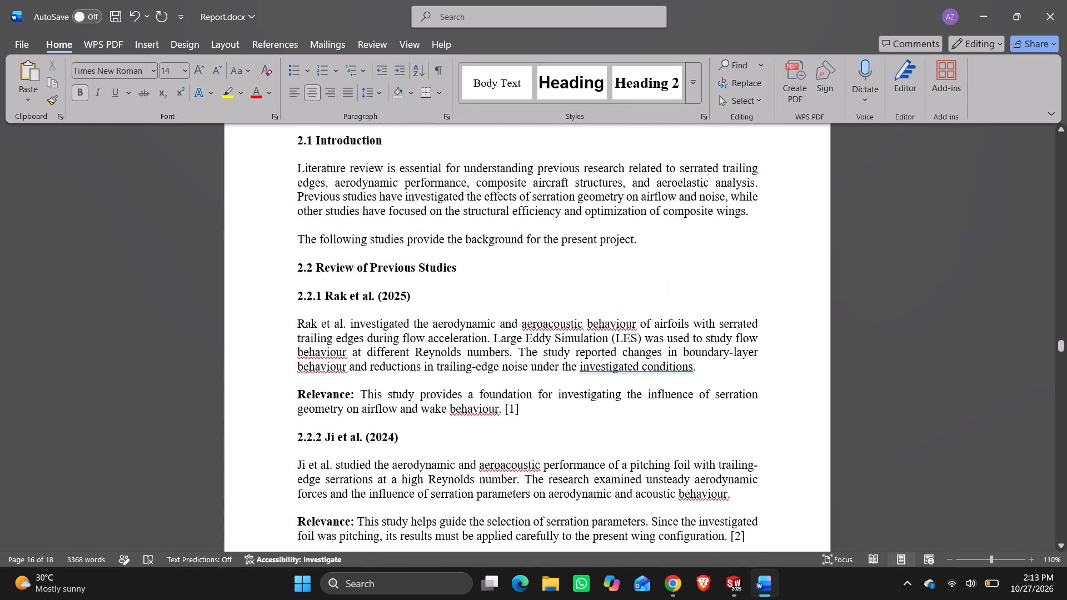
left_click(645, 369)
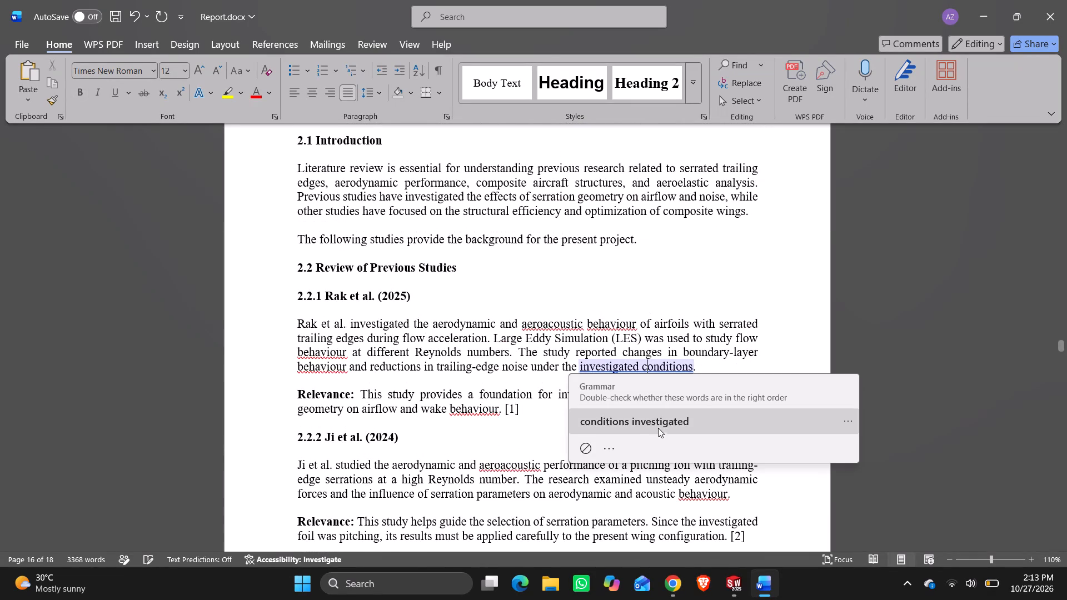
left_click(647, 431)
Look over the remaining literature review and the methodology chapter's research procedure, wing geometry and CFD sections.
scroll(647, 431, "down", 9)
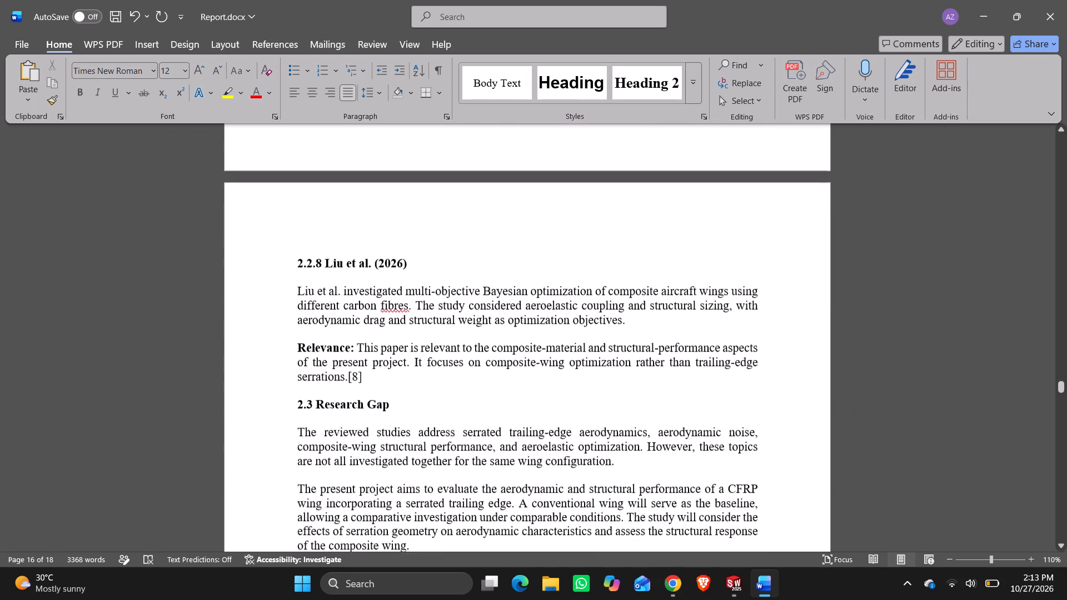
scroll(647, 431, "down", 2)
scroll(647, 431, "up", 1)
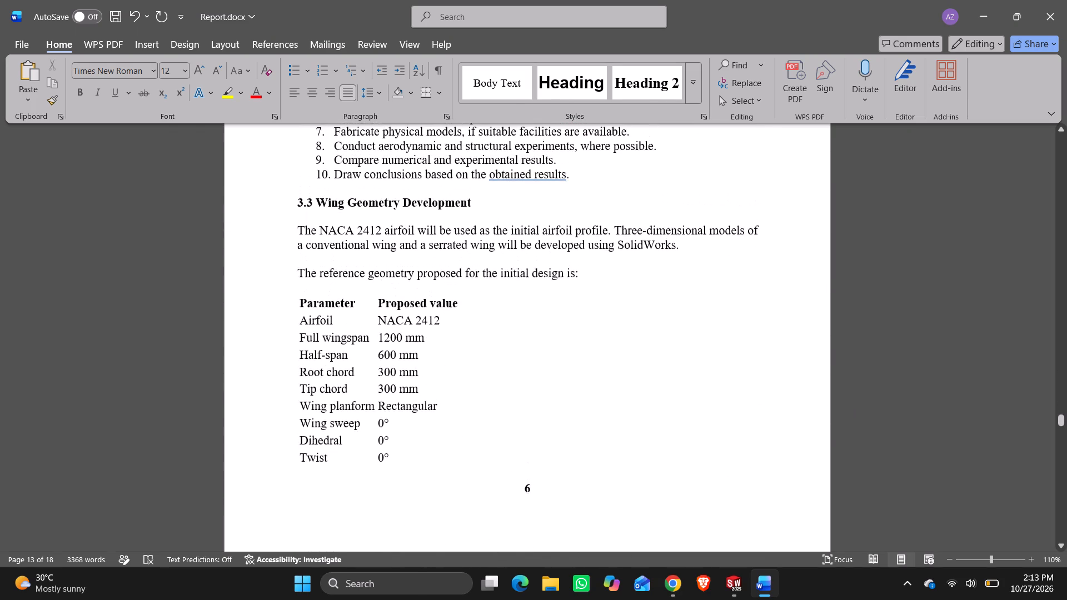
scroll(647, 431, "up", 1)
scroll(647, 431, "left", 1)
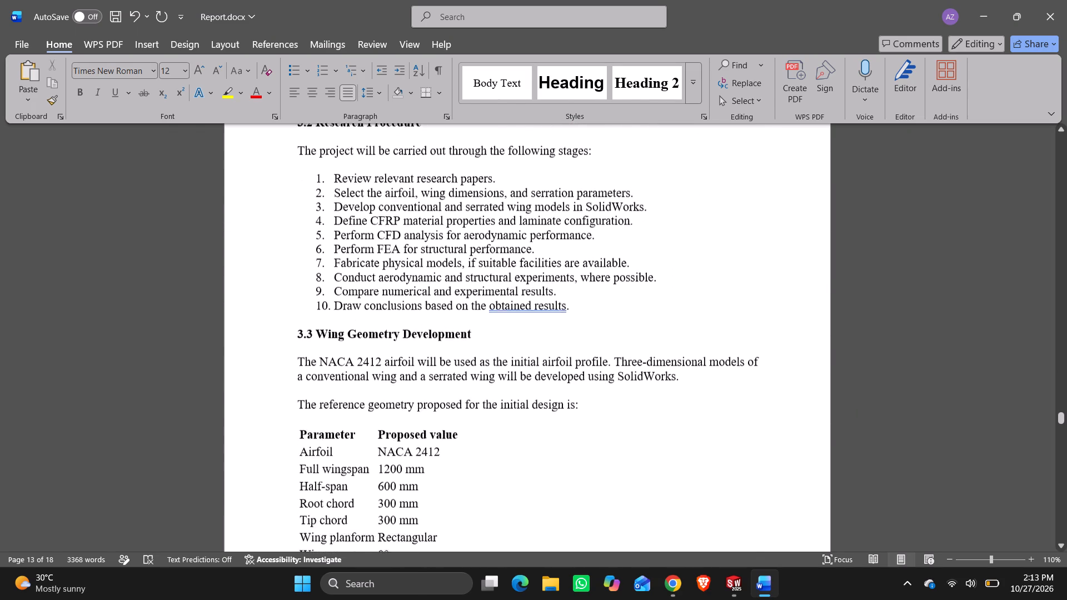
scroll(647, 431, "left", 1)
scroll(647, 431, "down", 5)
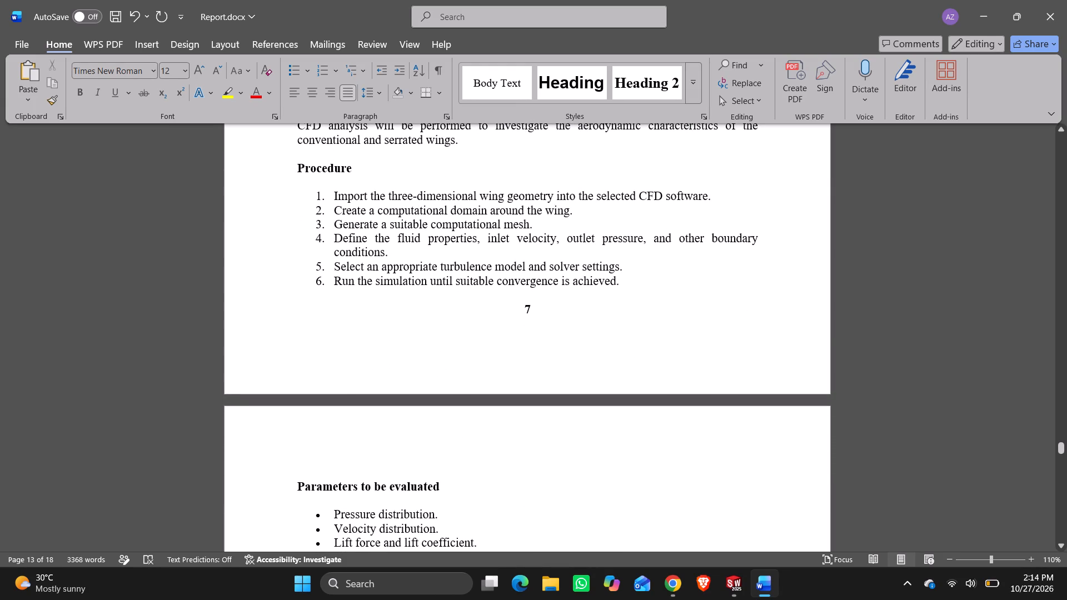
scroll(647, 431, "up", 14)
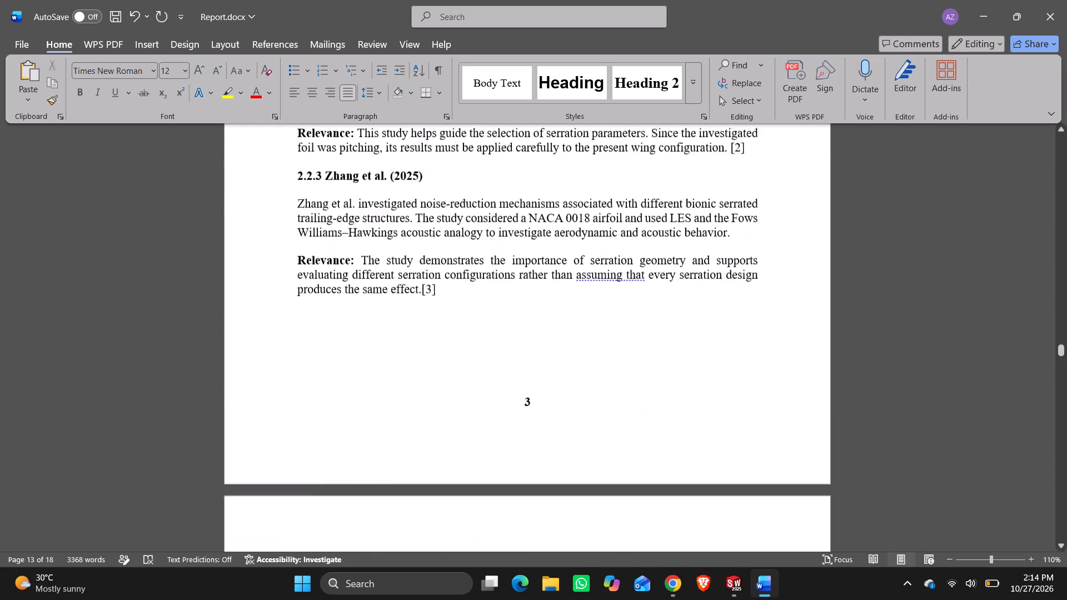
scroll(647, 431, "up", 1)
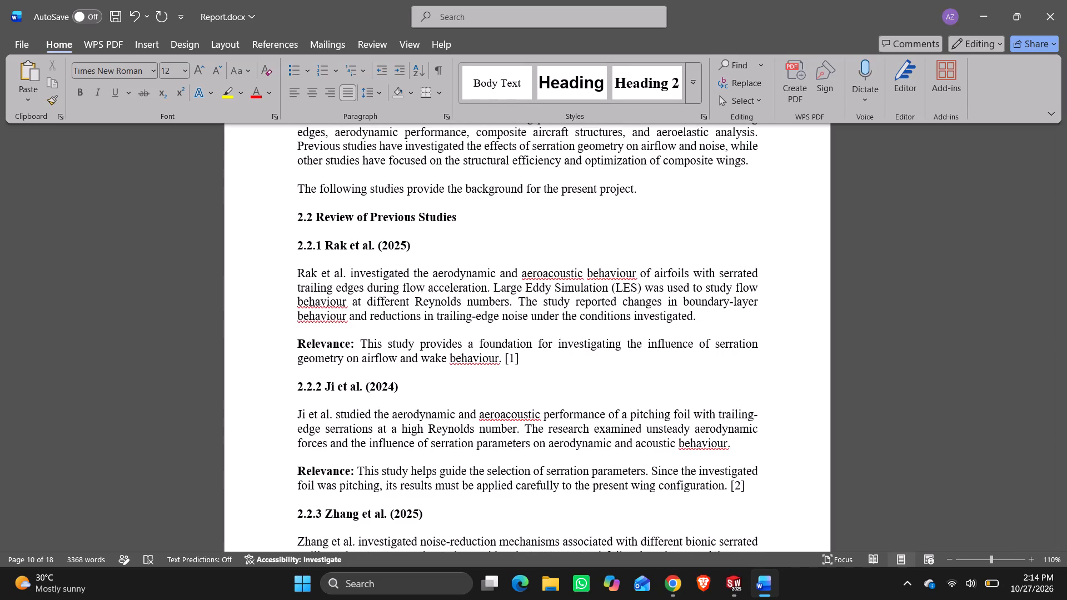
Save the report document.
key("ctrl+s")
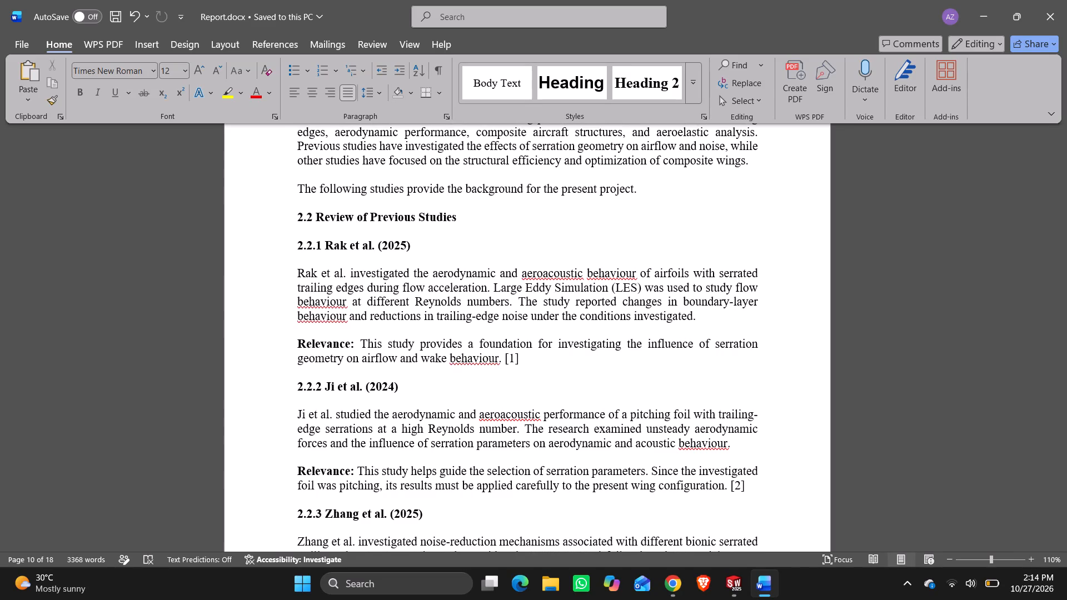
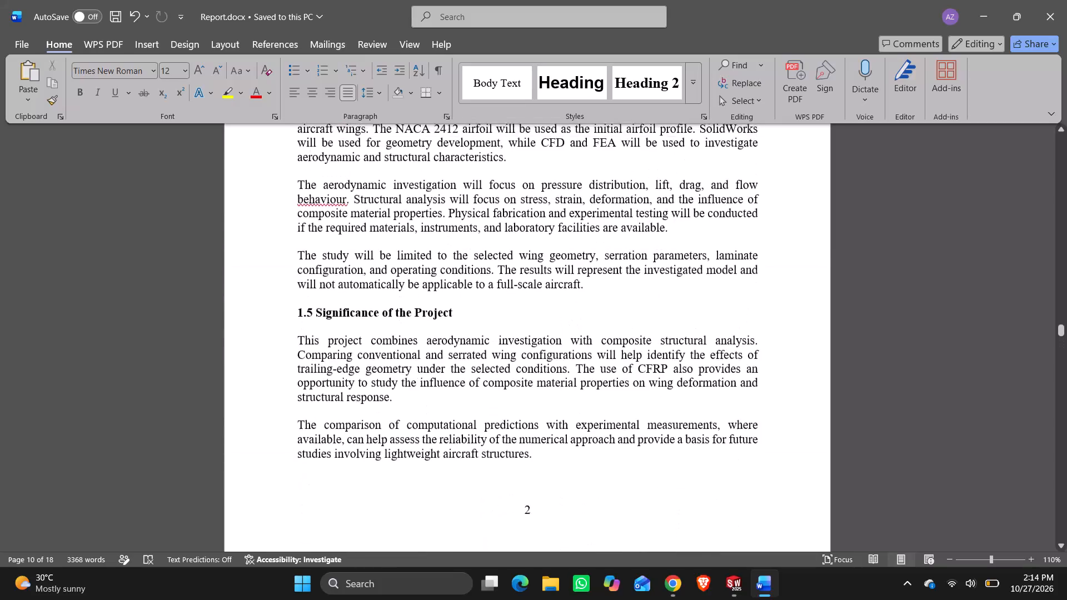
Review the report's introduction and front matter, including the Declaration and Approval Sheet pages and their page numbers.
scroll(647, 431, "up", 8)
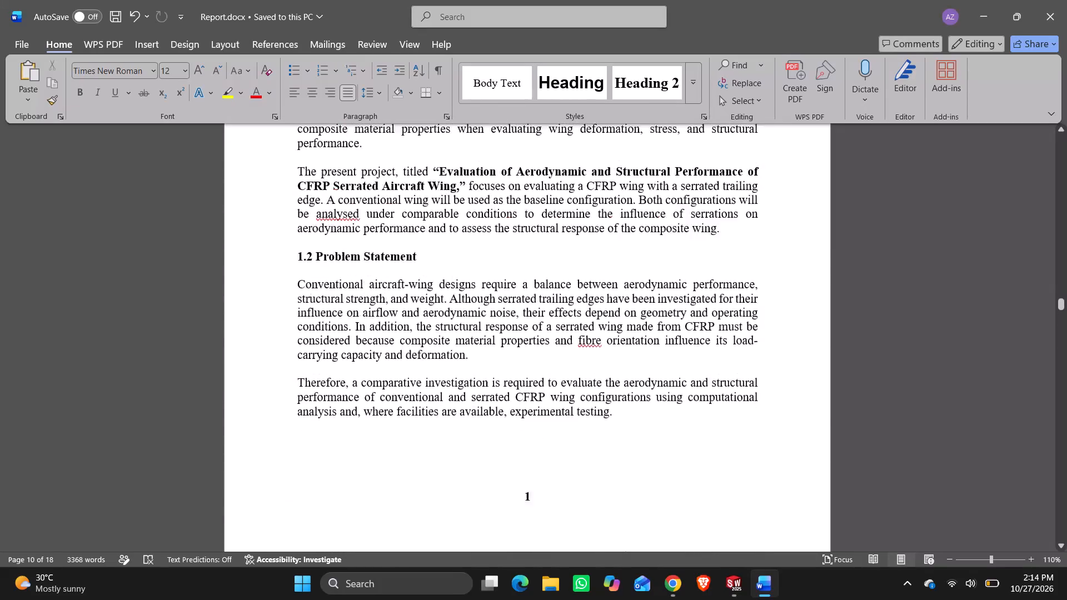
scroll(647, 431, "up", 8)
scroll(647, 431, "down", 4)
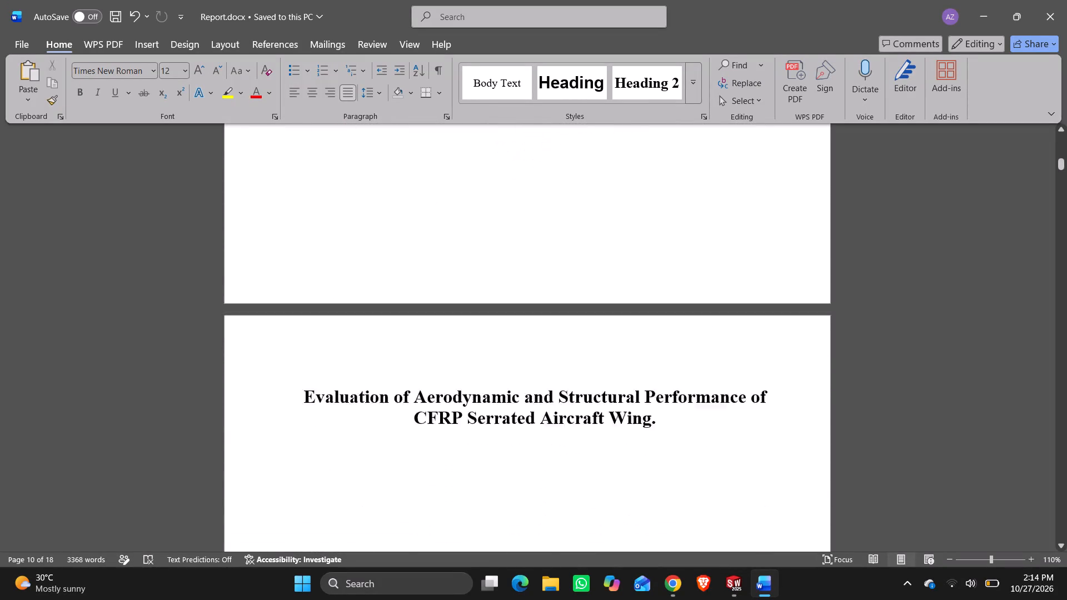
scroll(647, 431, "down", 8)
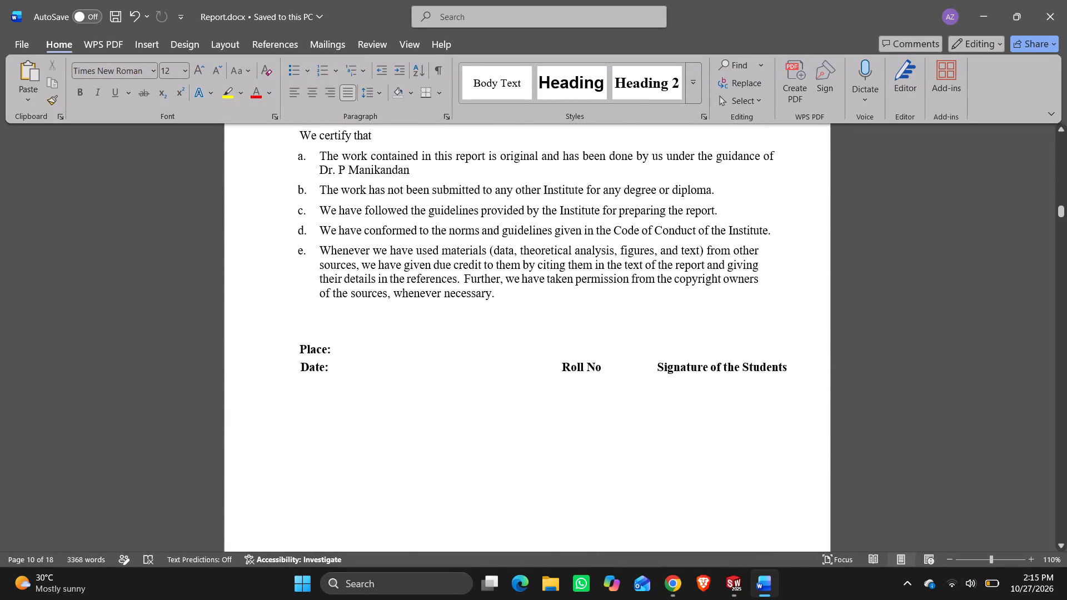
scroll(647, 431, "down", 5)
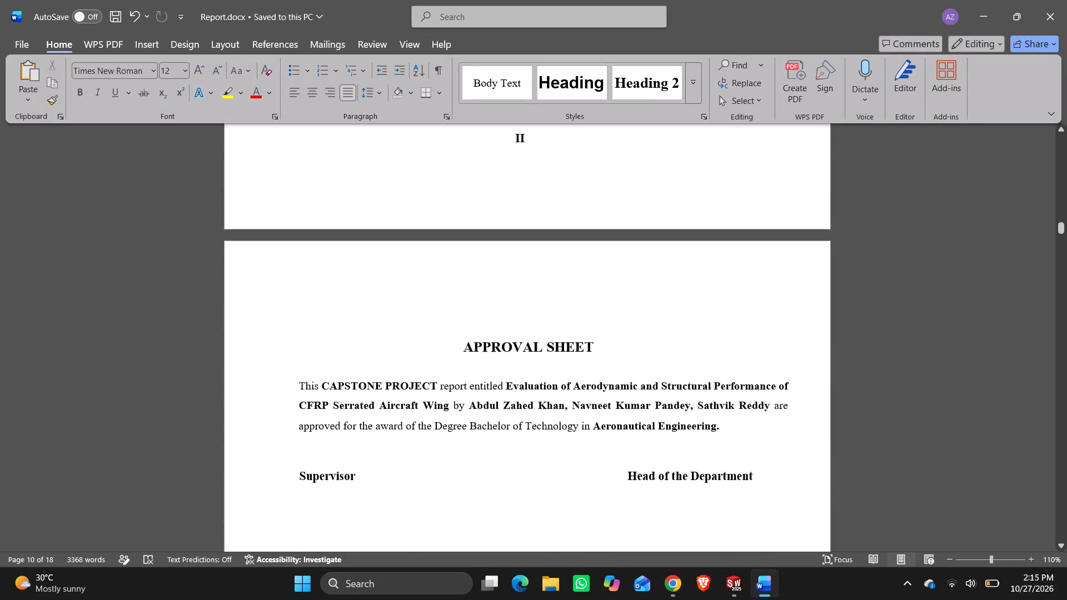
scroll(647, 431, "down", 1)
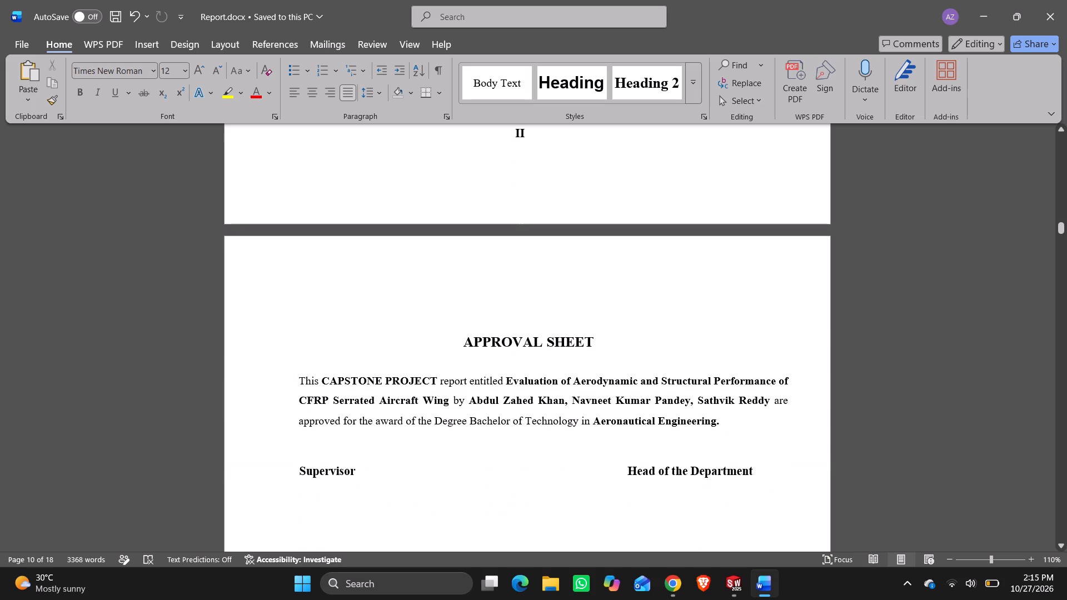
scroll(647, 429, "down", 2)
scroll(635, 314, "down", 2)
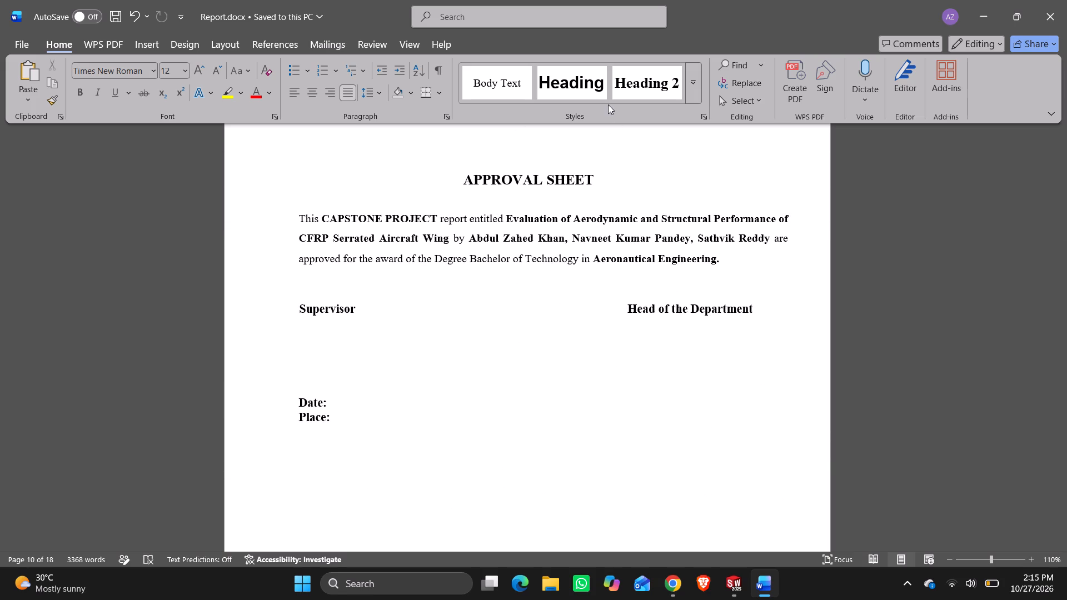
scroll(614, 214, "up", 7)
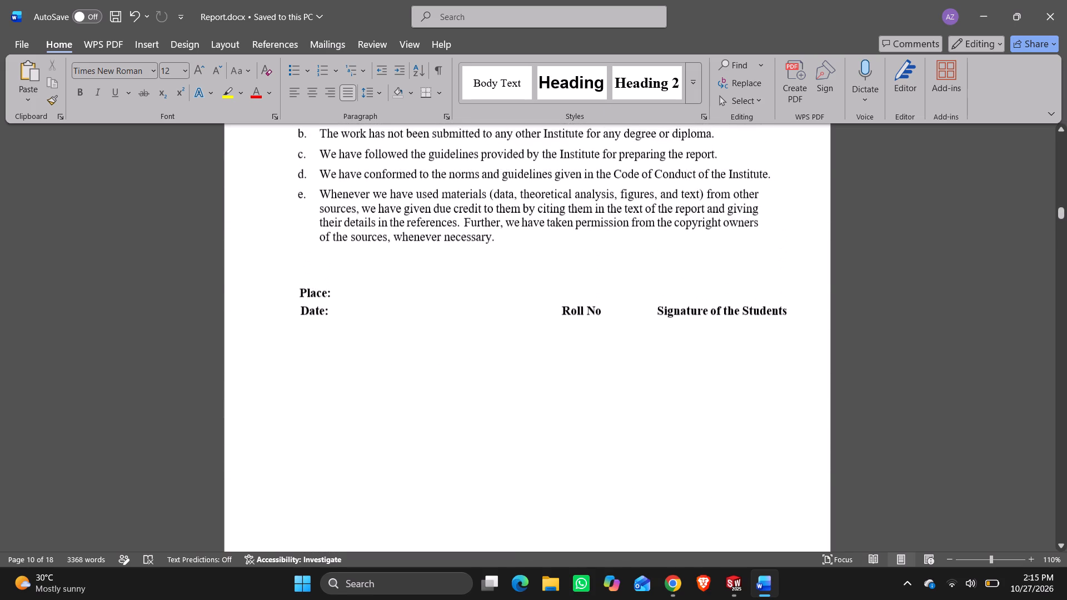
scroll(614, 214, "up", 2)
scroll(616, 221, "down", 2)
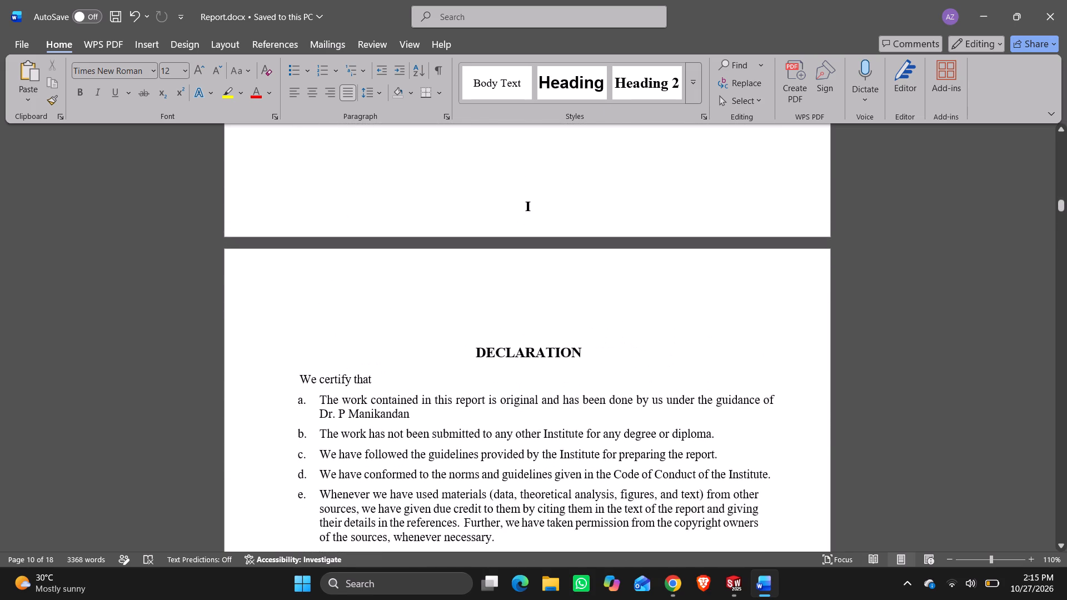
scroll(616, 221, "down", 6)
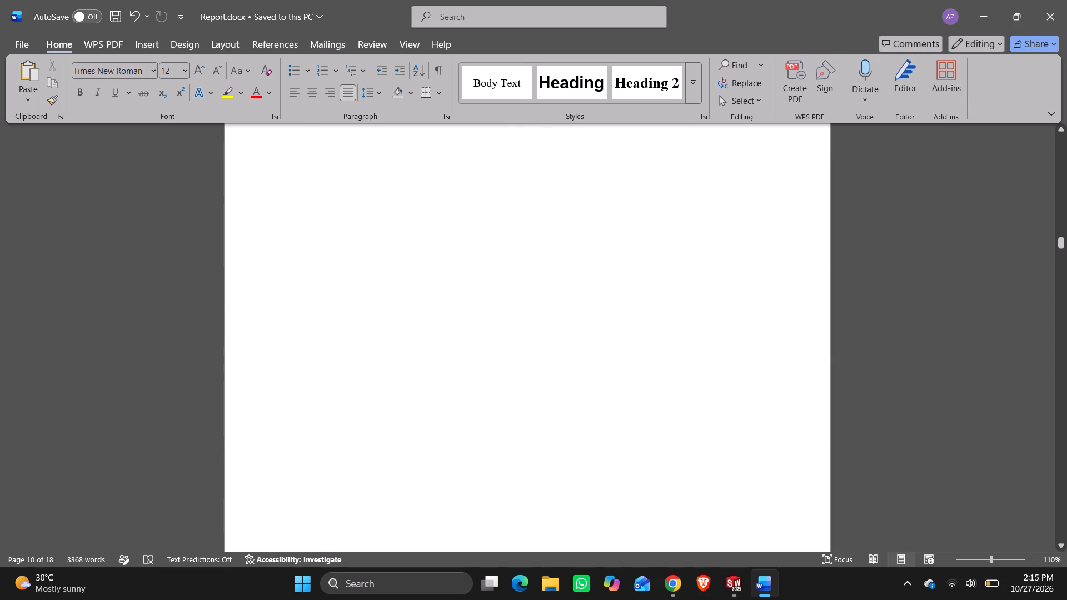
Look over the literature review chapter's study summaries, their Relevance paragraphs and numbered citations.
scroll(616, 221, "down", 9)
scroll(616, 221, "up", 3)
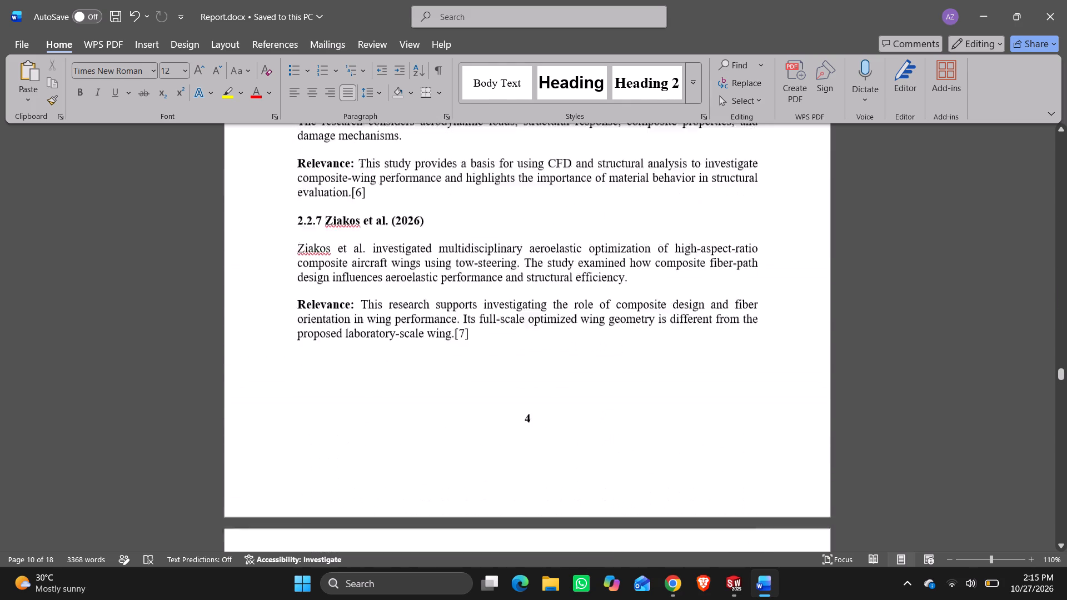
scroll(616, 221, "up", 6)
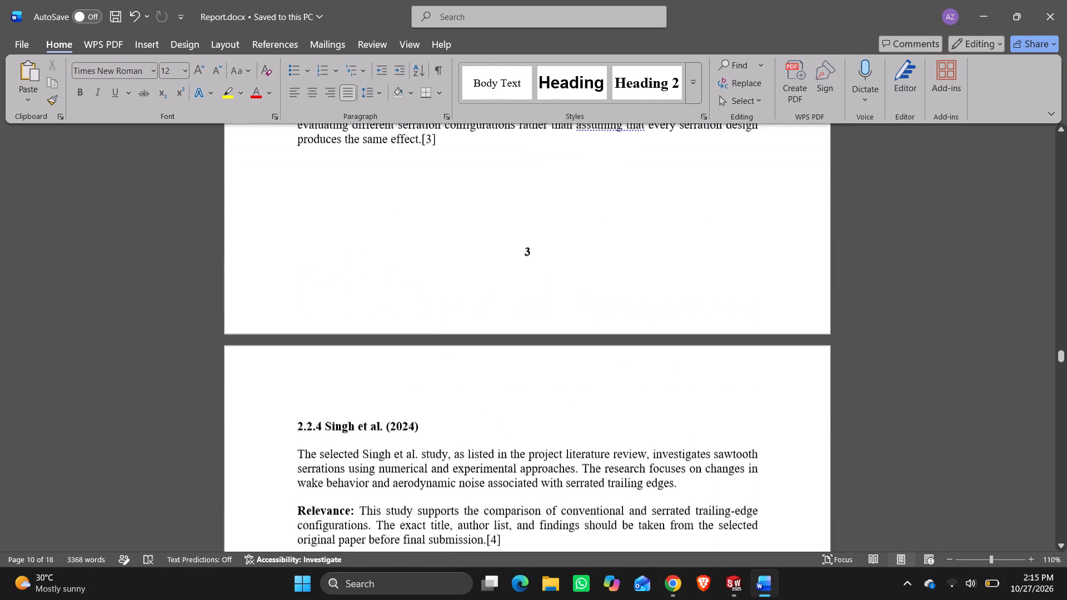
scroll(616, 221, "up", 3)
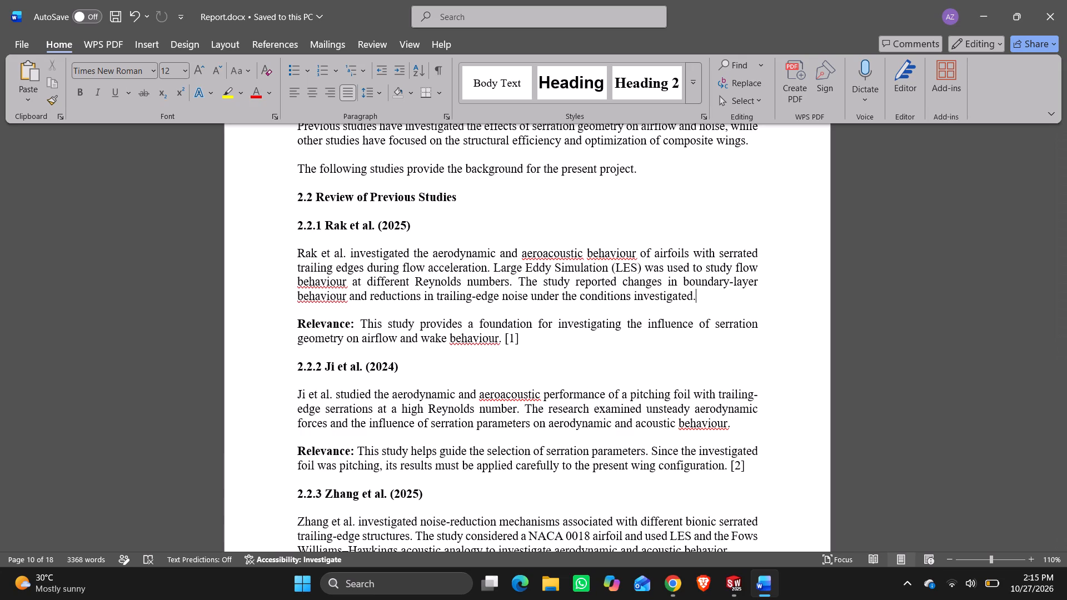
scroll(616, 221, "down", 1)
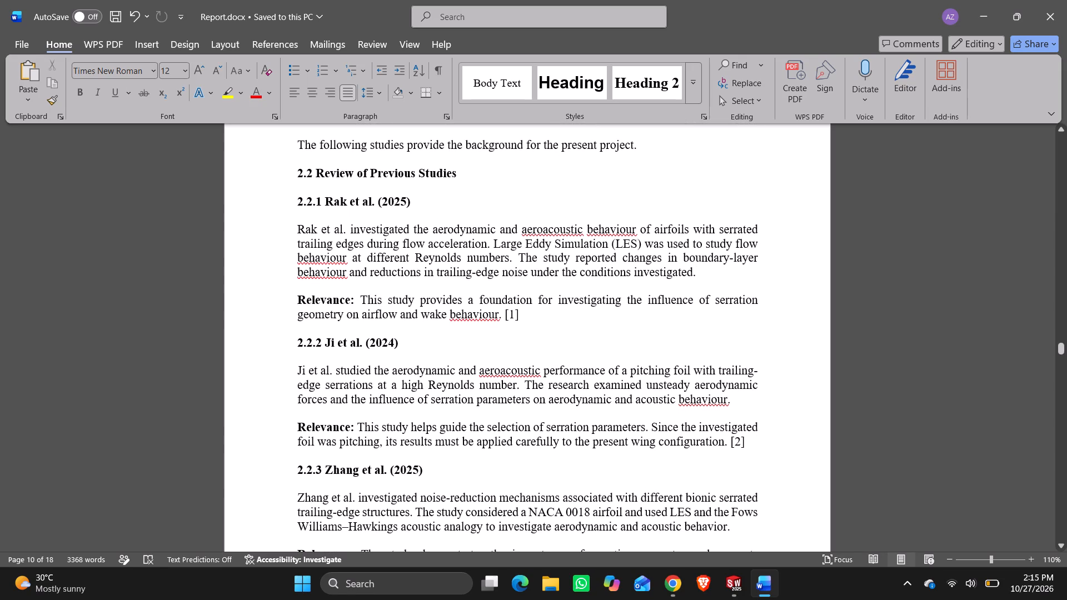
scroll(616, 221, "down", 7)
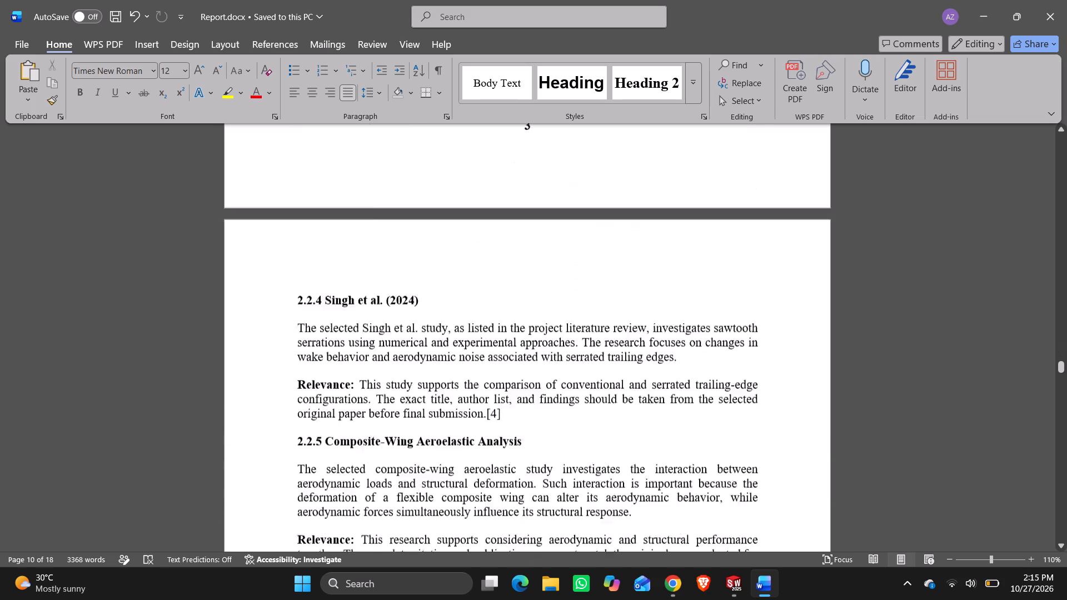
Examine the CFD procedure, expected outcomes, methodology flow chart and References pages at the end of the report.
scroll(616, 221, "down", 15)
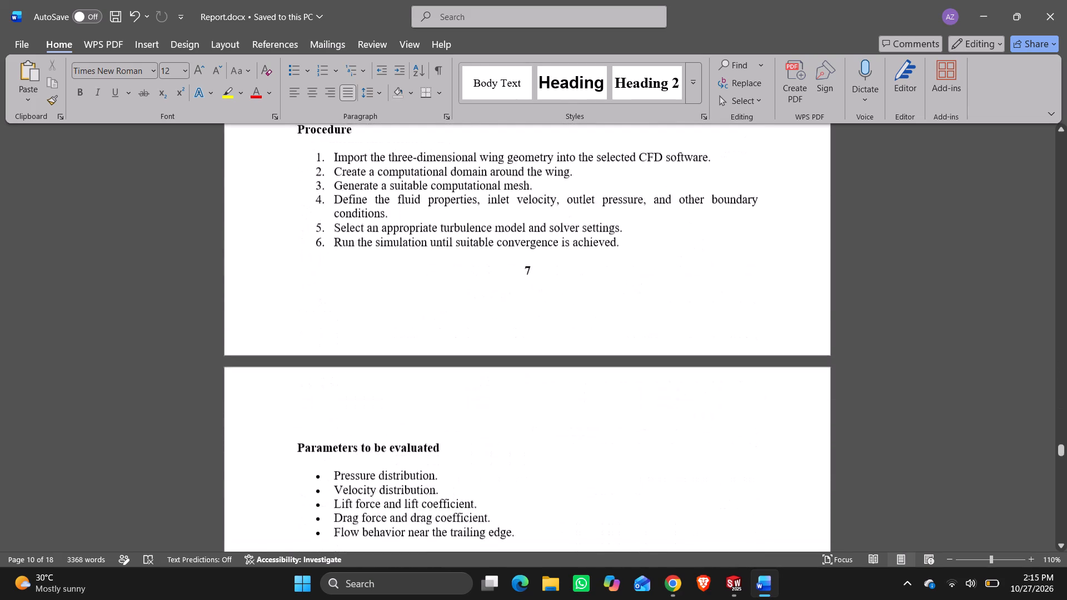
scroll(616, 221, "down", 6)
scroll(616, 221, "up", 4)
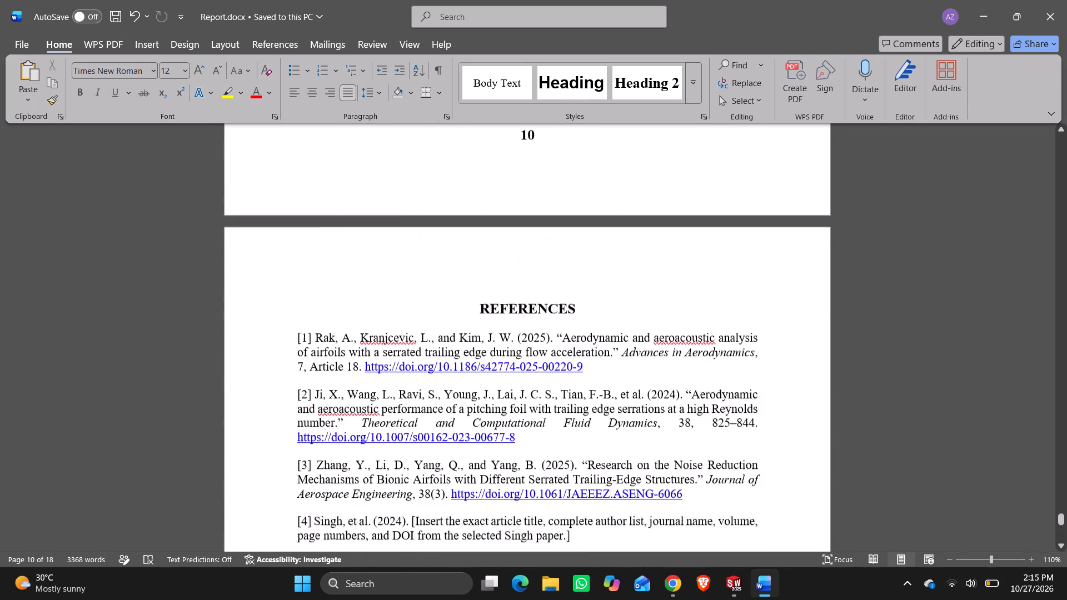
scroll(616, 221, "up", 3)
scroll(616, 221, "down", 1)
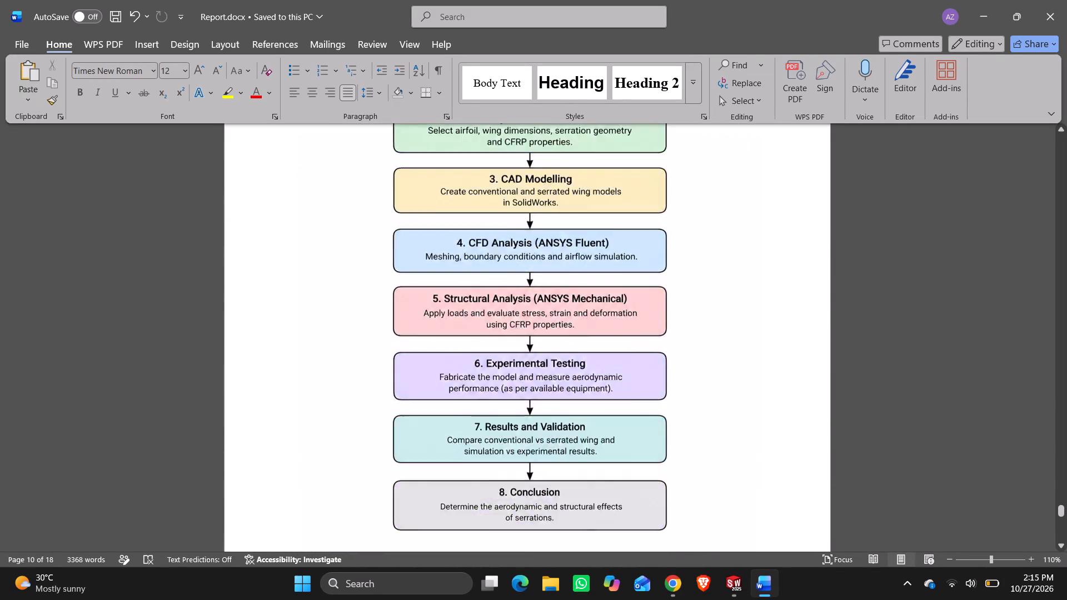
scroll(616, 221, "down", 1)
scroll(616, 221, "up", 3)
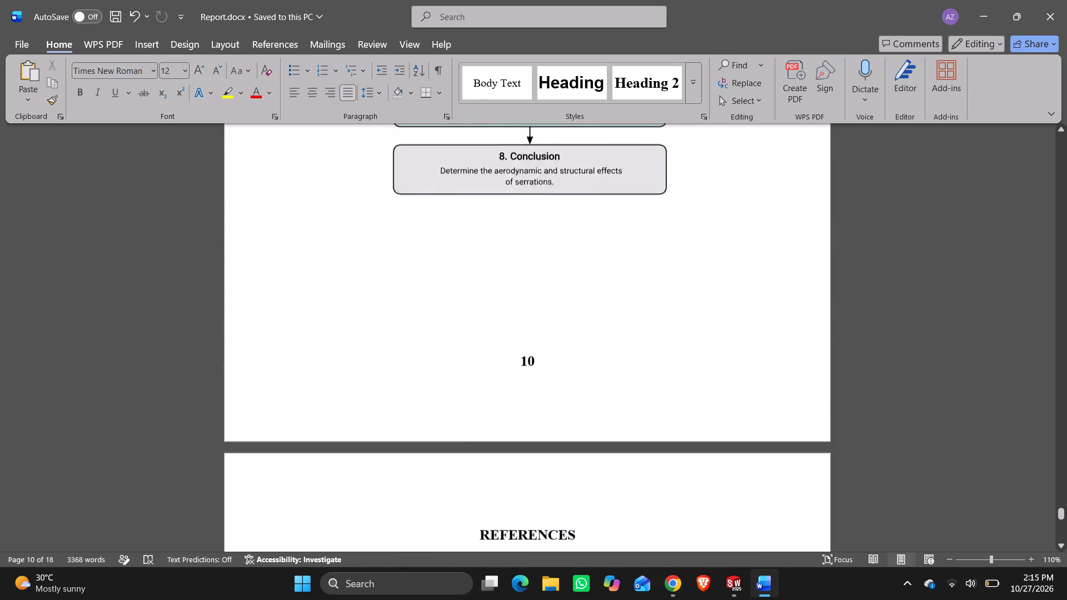
scroll(616, 221, "up", 4)
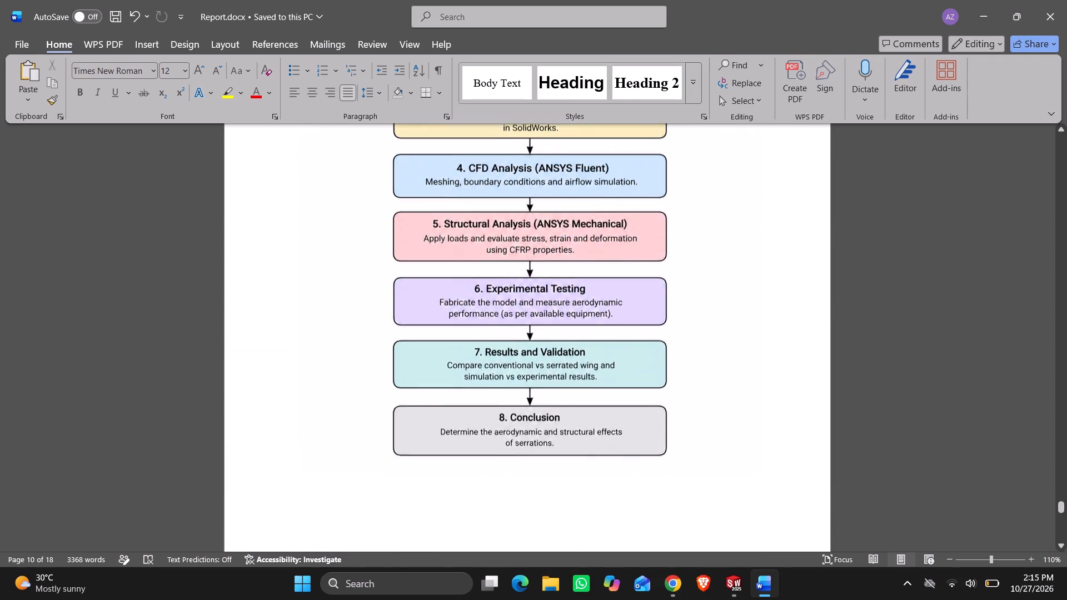
scroll(616, 221, "up", 5)
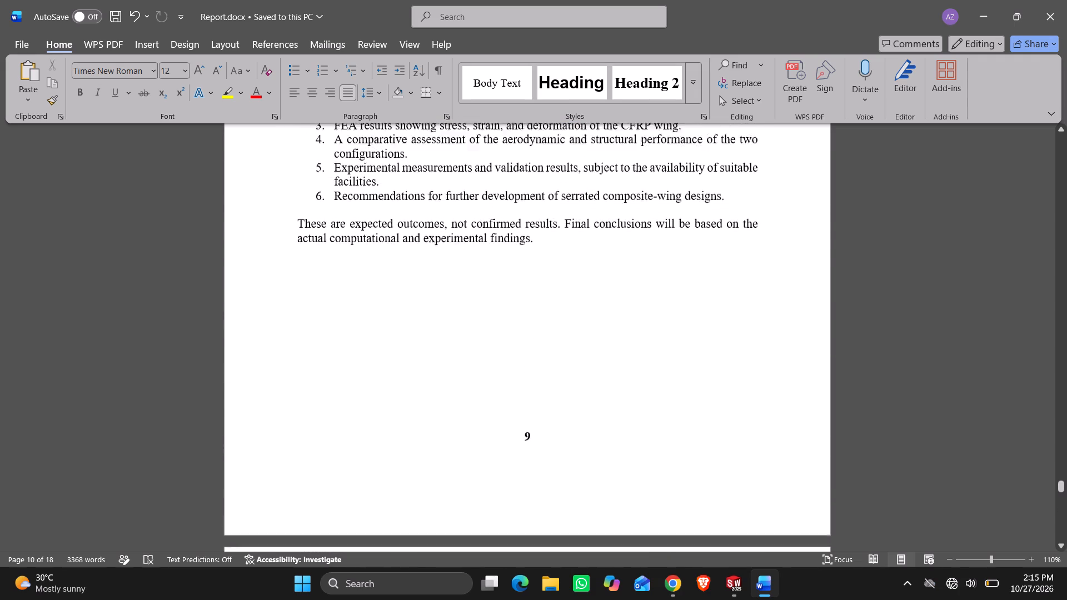
scroll(616, 221, "up", 2)
scroll(616, 221, "down", 5)
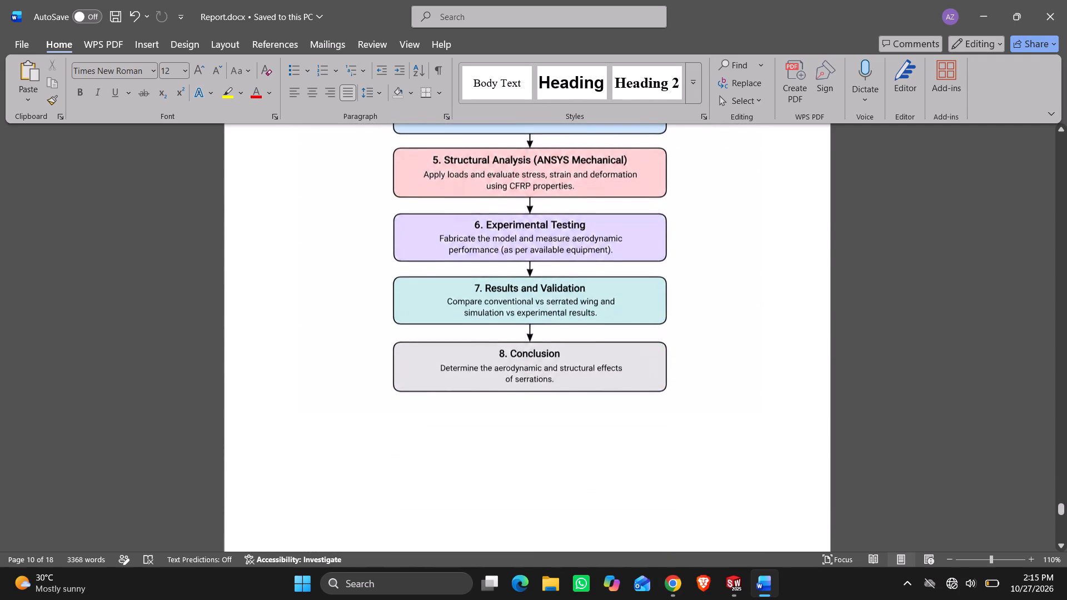
Add the caption "Fig 3.1 methodology flowchart" on the empty line below the flow chart picture.
left_click(616, 221)
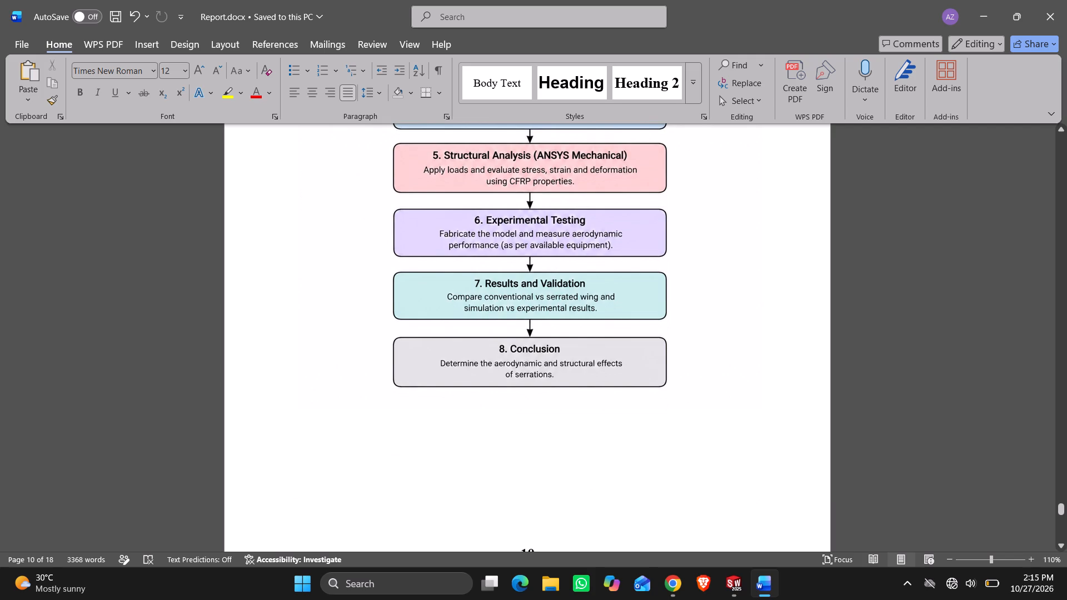
scroll(616, 221, "down", 1)
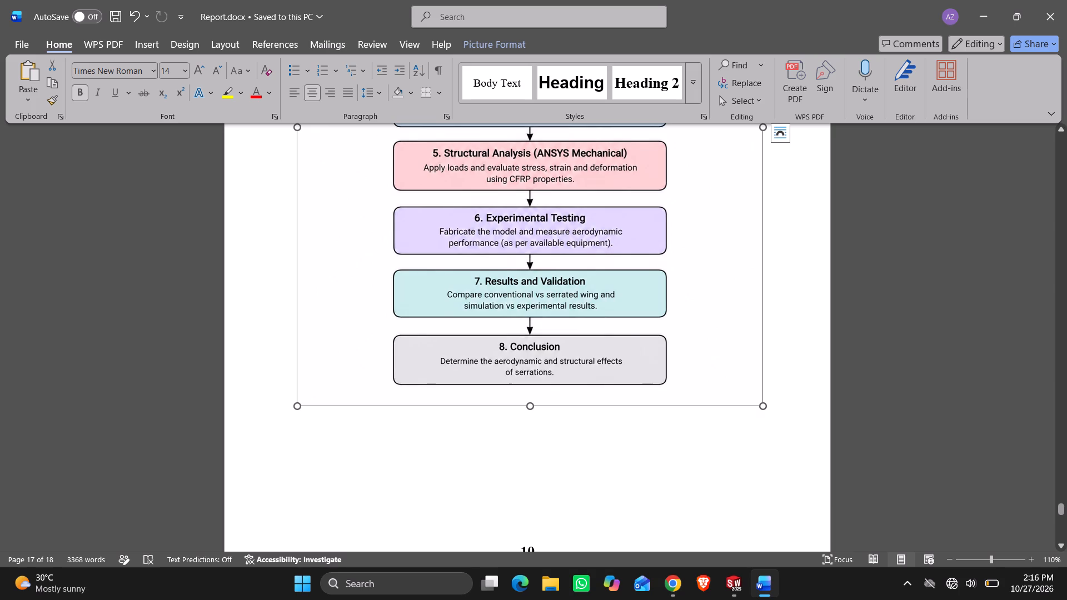
left_click(527, 441)
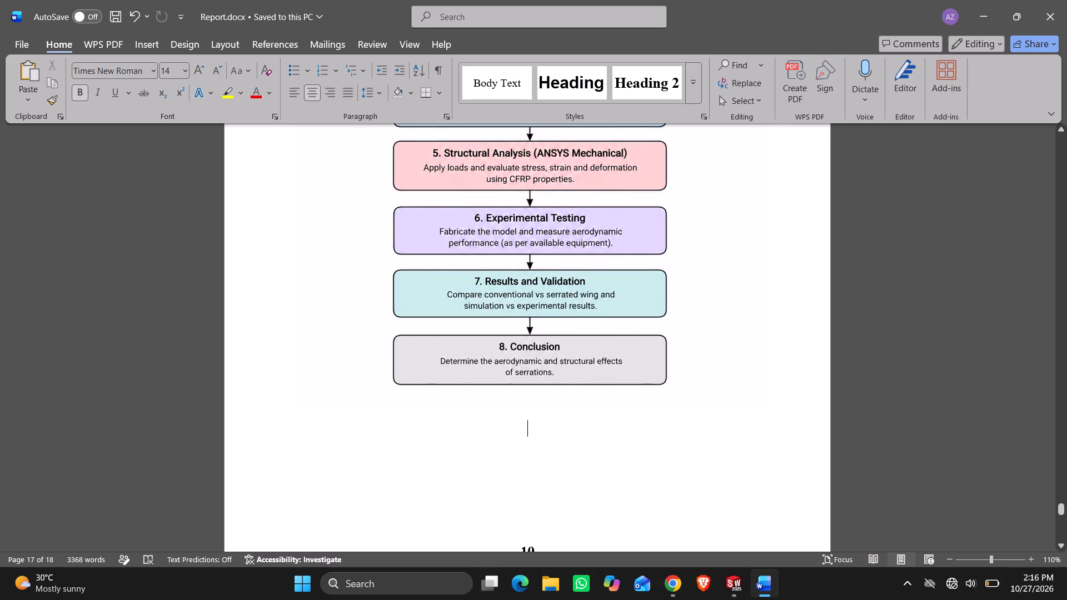
type("fig")
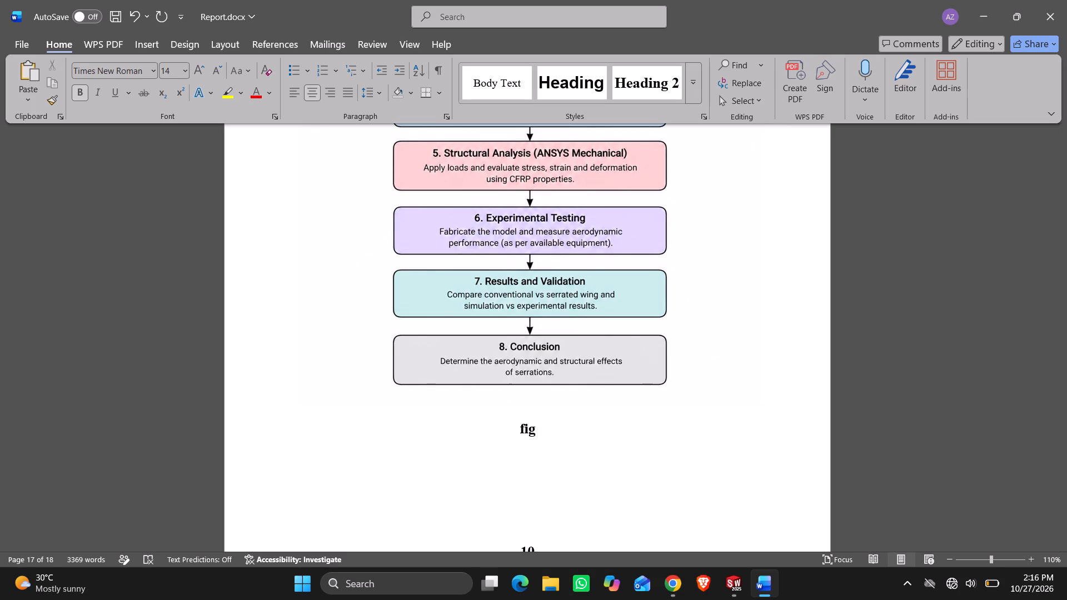
key("space")
type("3.1")
key("space")
type("metho")
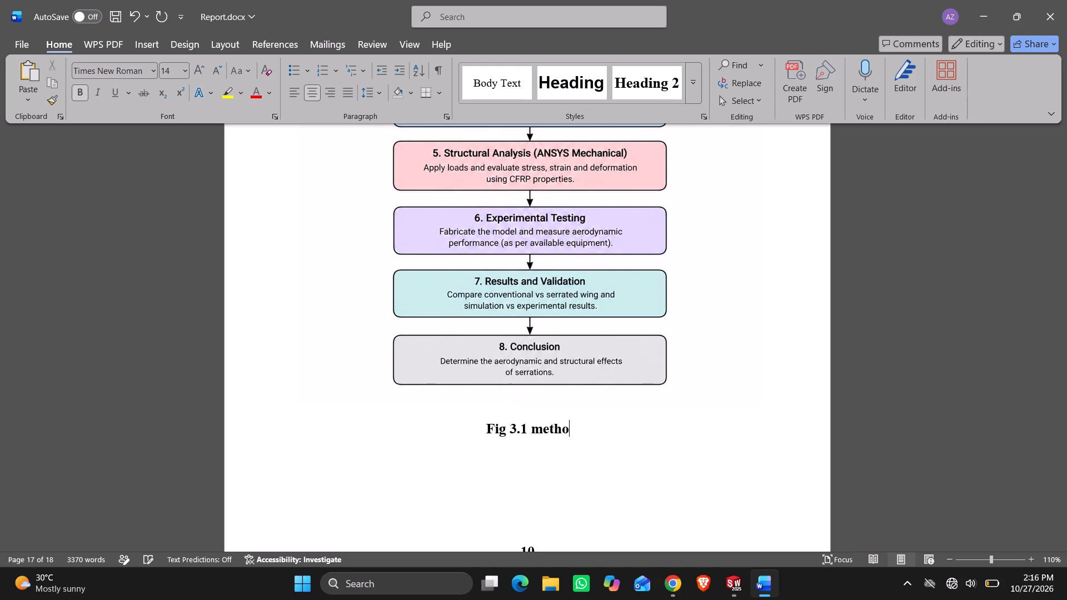
type("dology flow")
type("chart")
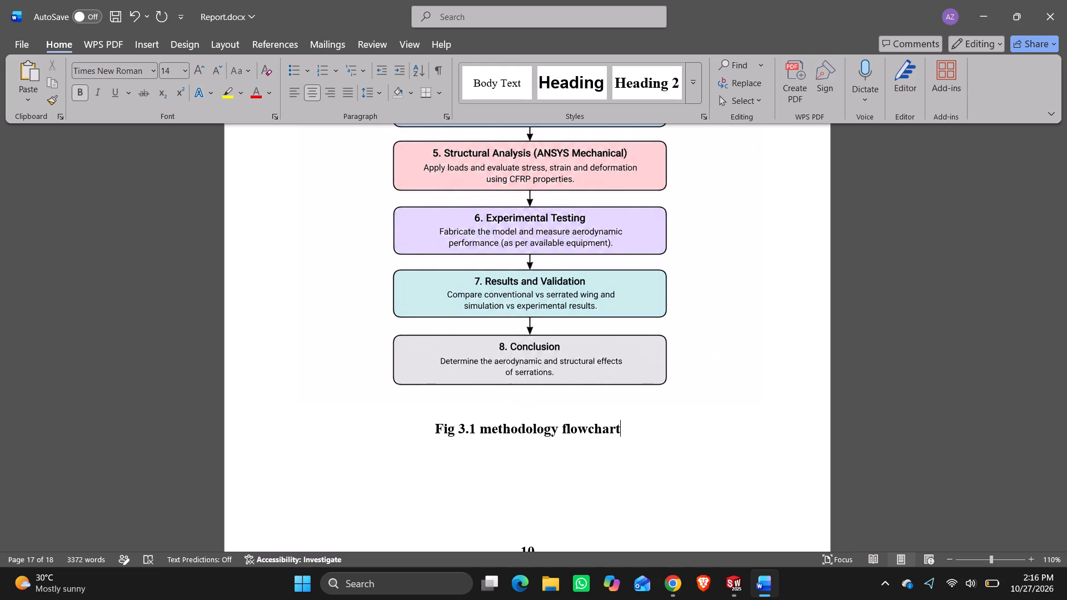
Save the report document with the new figure caption.
key("ctrl+s")
key("ctrl+s")
key("ctrl+s")
key("ctrl+s")
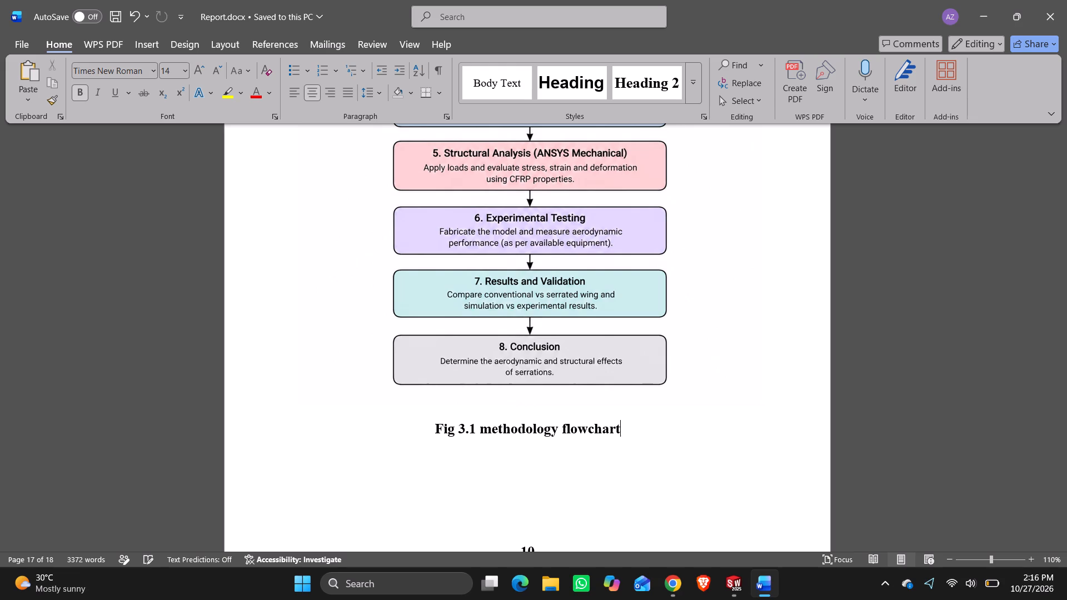
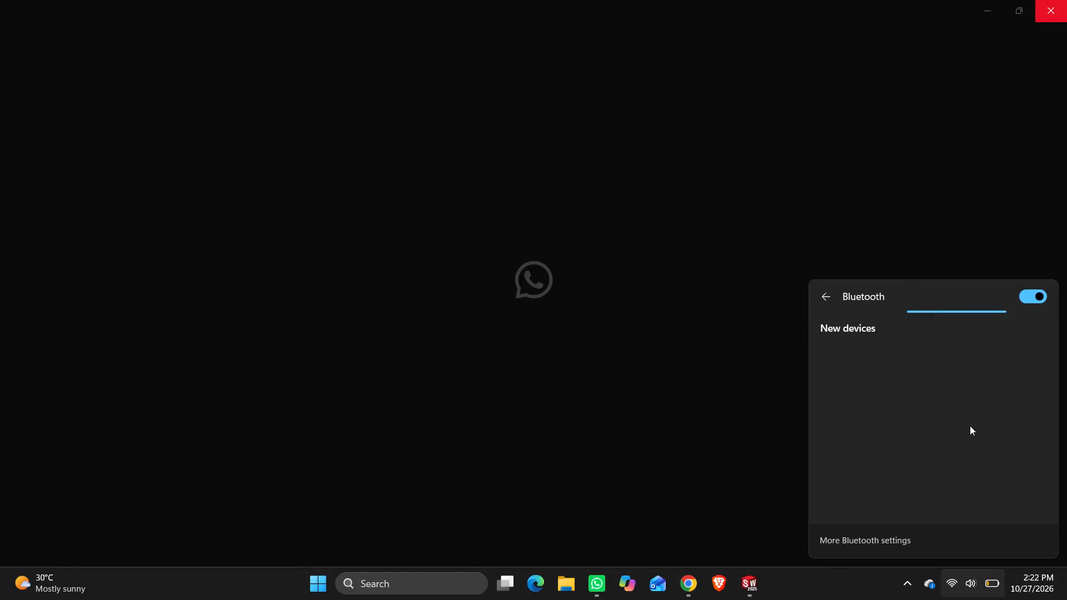
Open the full list of paired Bluetooth devices in Windows Settings and expand the realme 6 phone's entry.
left_click(862, 536)
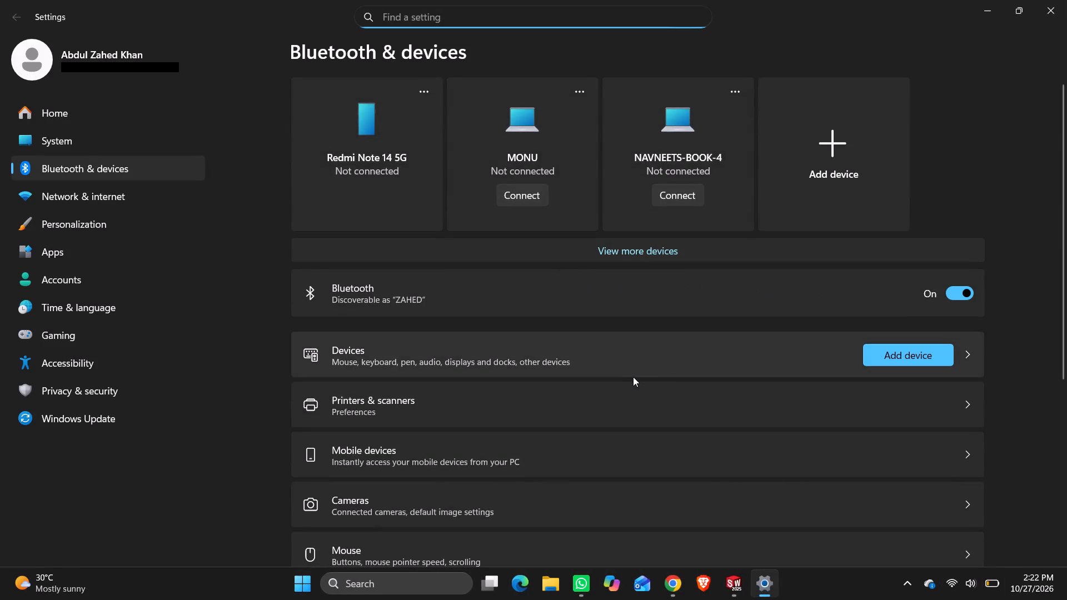
scroll(633, 377, "down", 8)
scroll(633, 377, "up", 5)
left_click(621, 252)
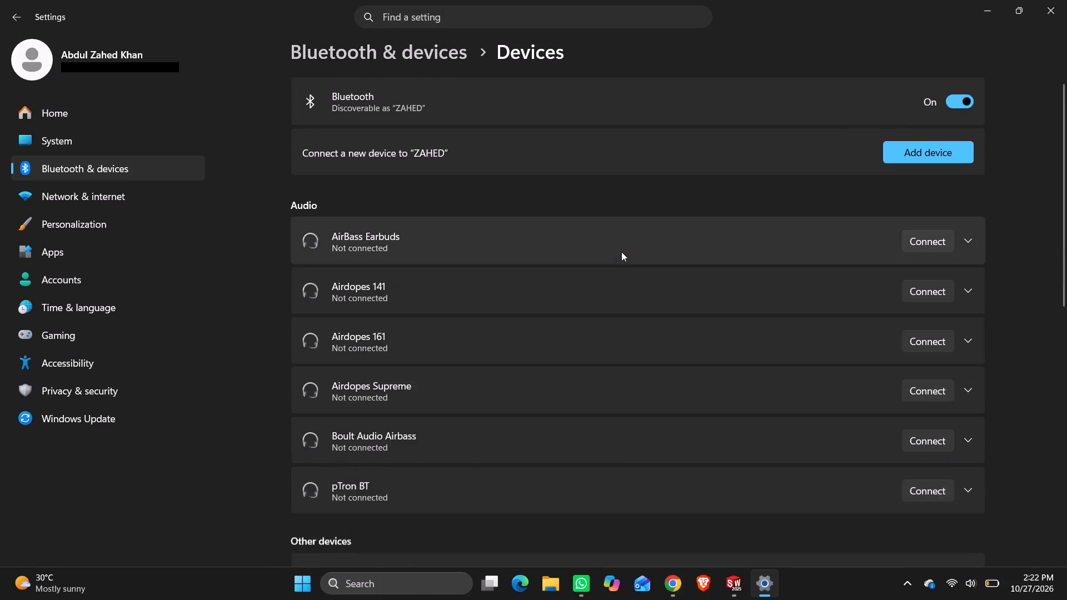
scroll(589, 303, "down", 4)
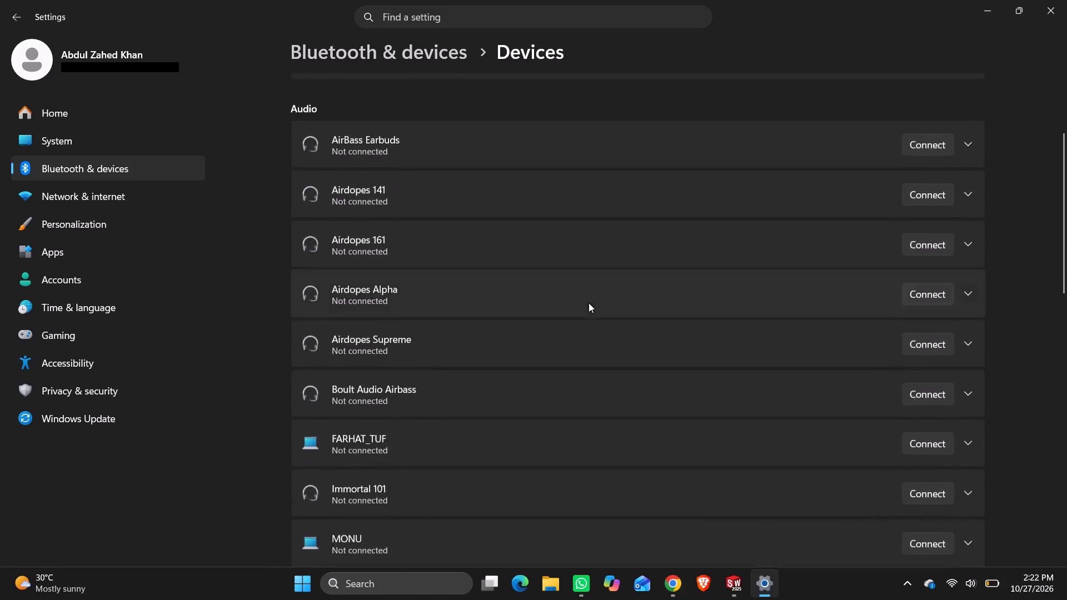
scroll(589, 303, "down", 3)
left_click(494, 142)
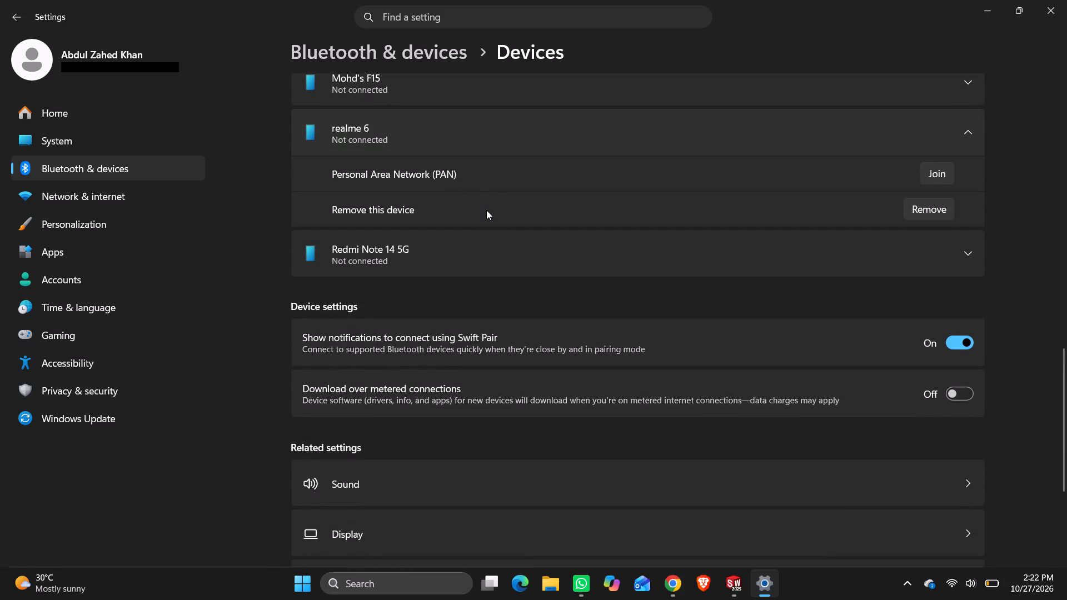
Connect to the realme 6 phone's Bluetooth Personal Area Network using the Access Point option, and close the dialog.
left_click(928, 171)
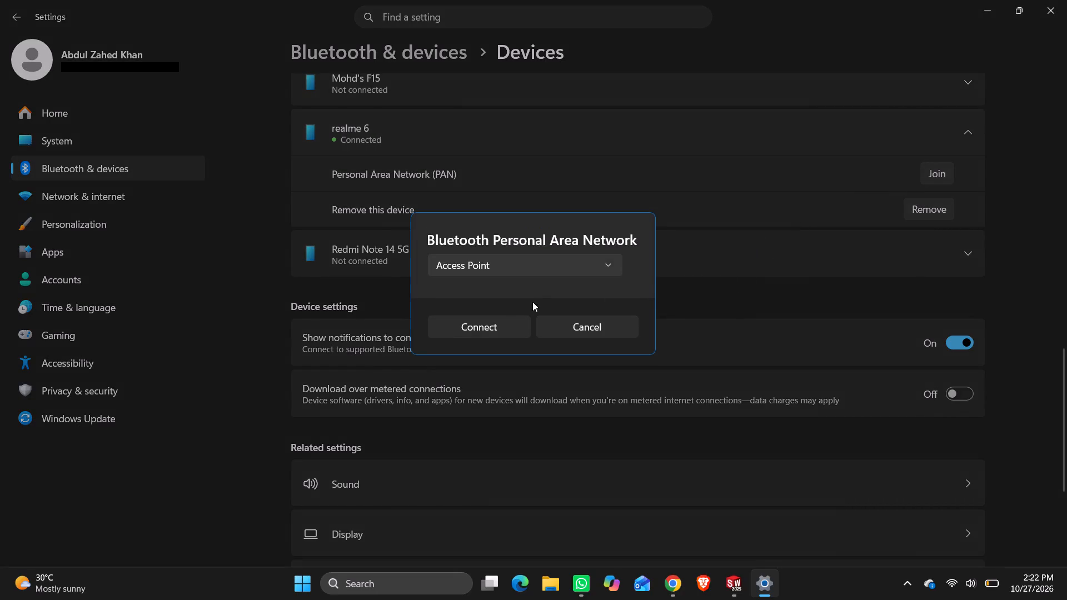
left_click(507, 328)
left_click(507, 328)
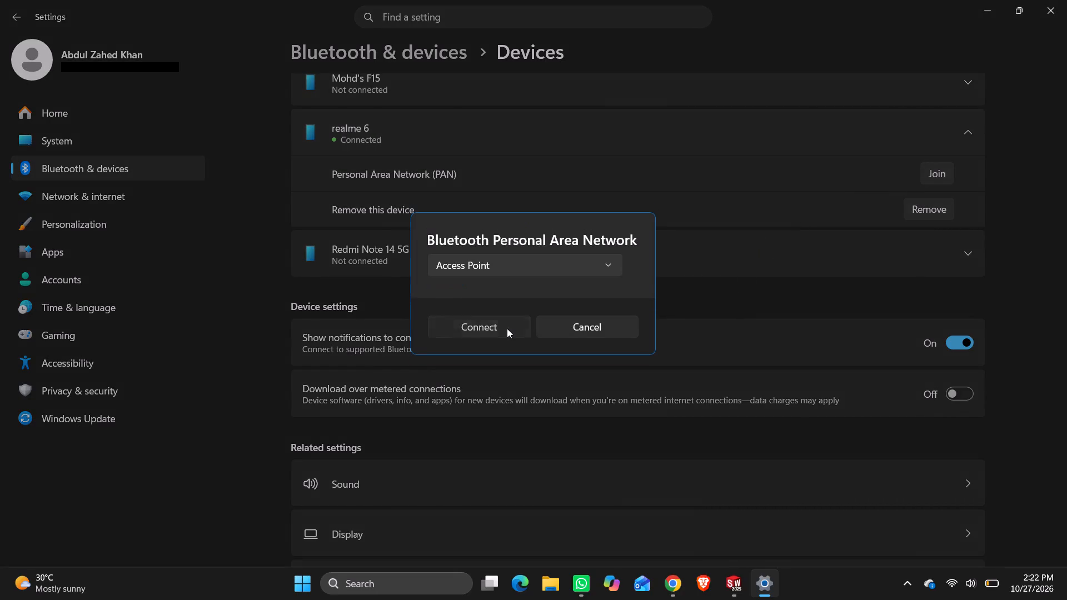